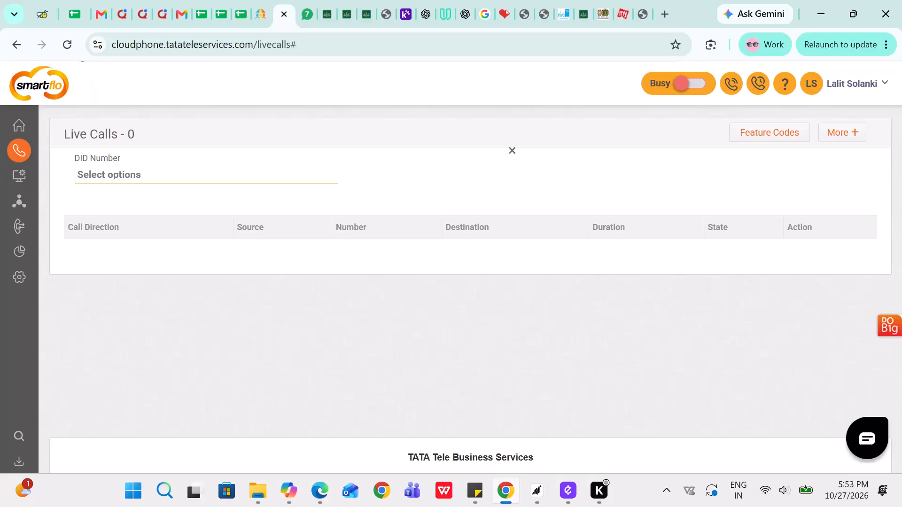
Set the phone agent status to Available on the Live Calls page.
{"action": "left_click", "coordinate": [686, 85]}
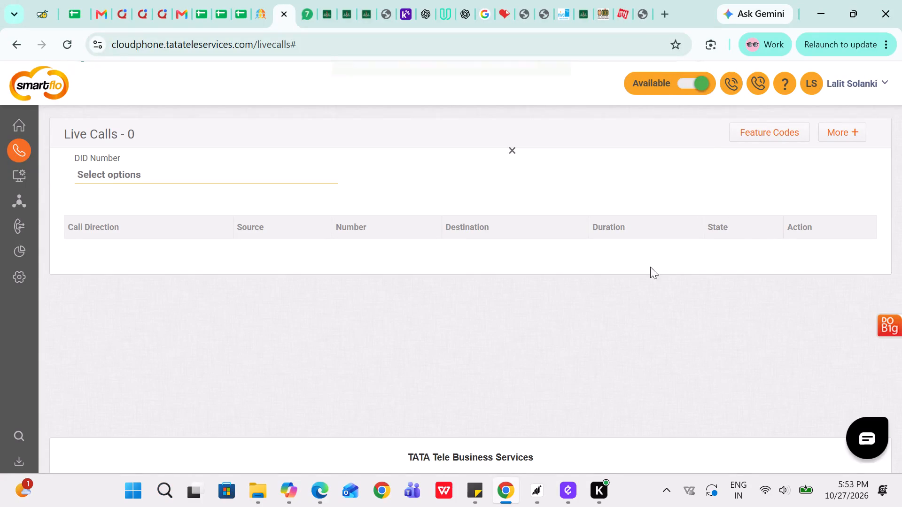
{"action": "left_click", "coordinate": [27, 127]}
{"action": "left_click", "coordinate": [19, 153]}
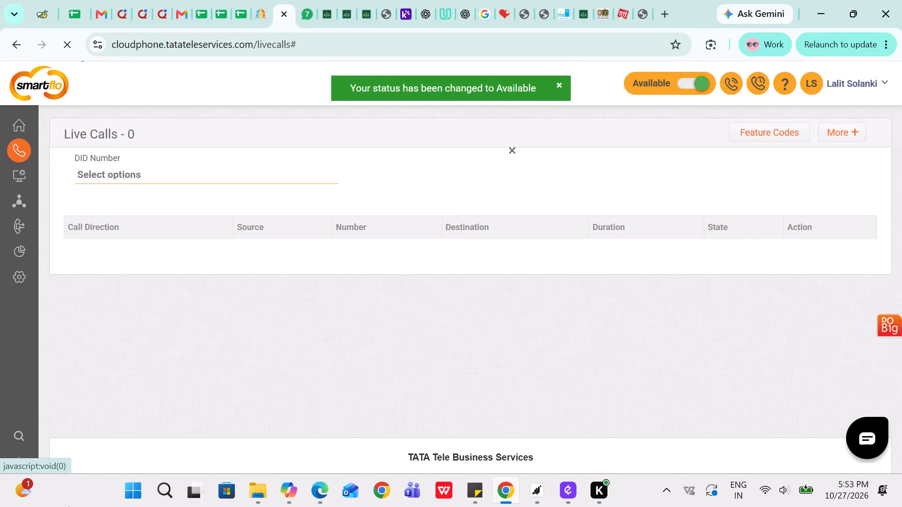
Switch to the Insurance Samadhan complaints list, expand the listed complaint's row of actions and open its chat conversation.
{"action": "left_click", "coordinate": [261, 0]}
{"action": "left_click", "coordinate": [489, 408]}
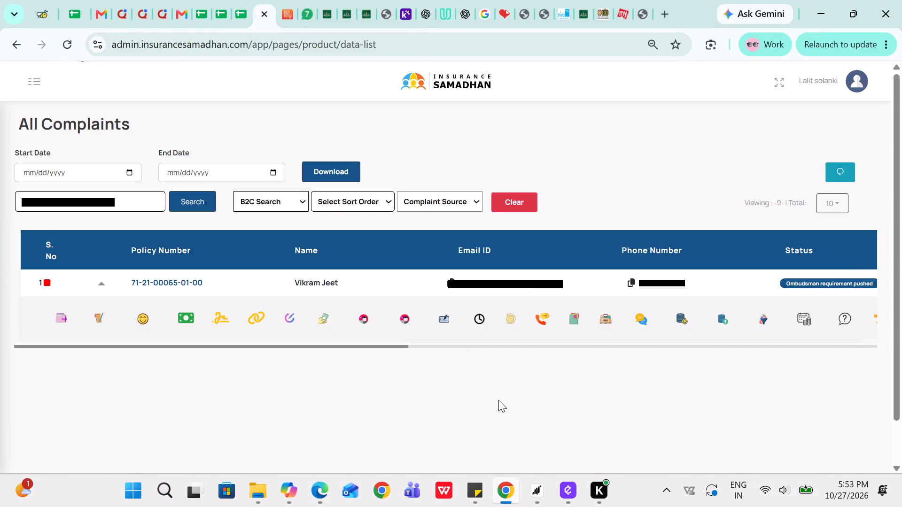
{"action": "left_click", "coordinate": [104, 284]}
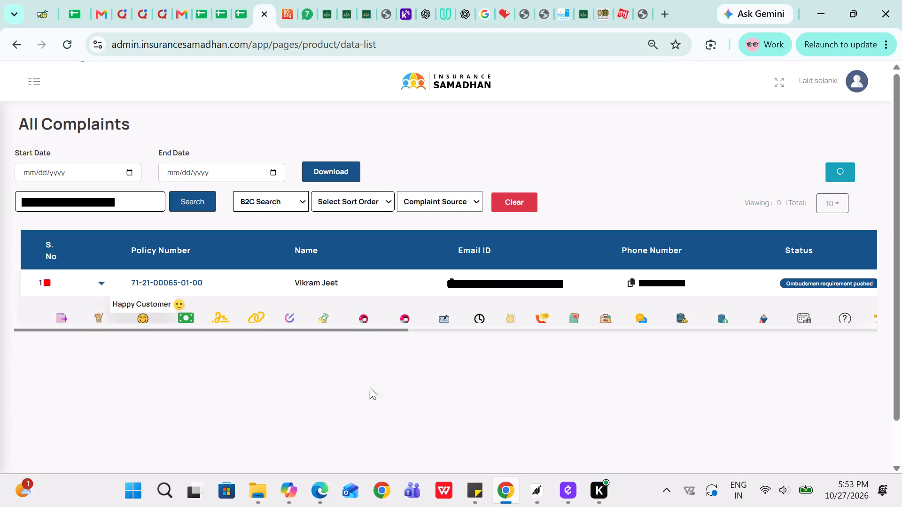
{"action": "left_click", "coordinate": [447, 392]}
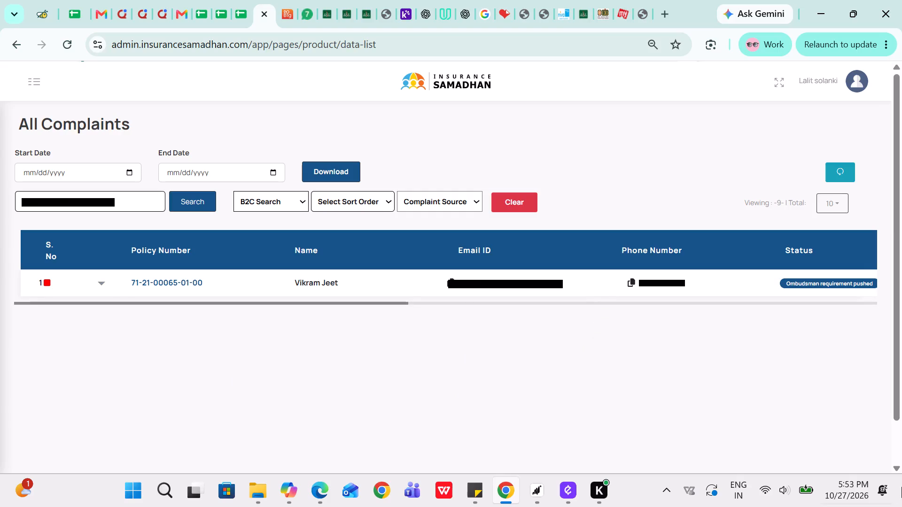
{"action": "left_click", "coordinate": [592, 287]}
{"action": "left_click", "coordinate": [643, 315]}
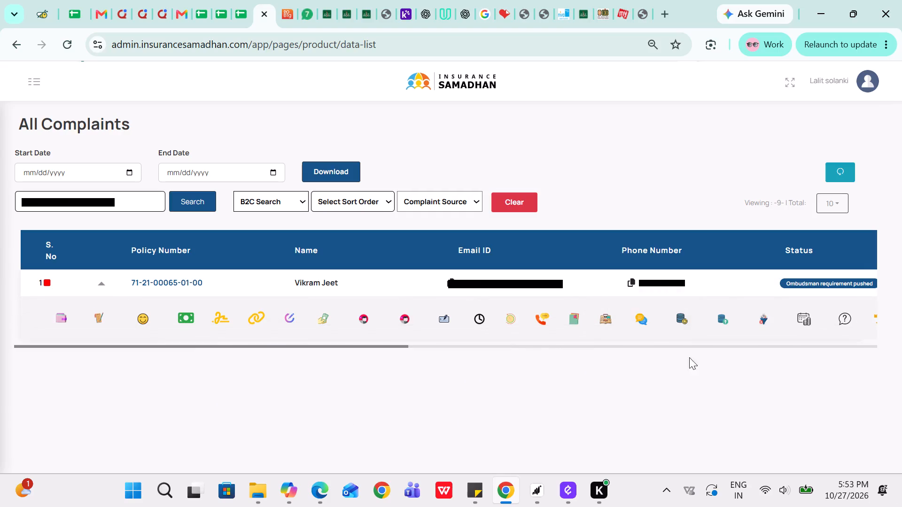
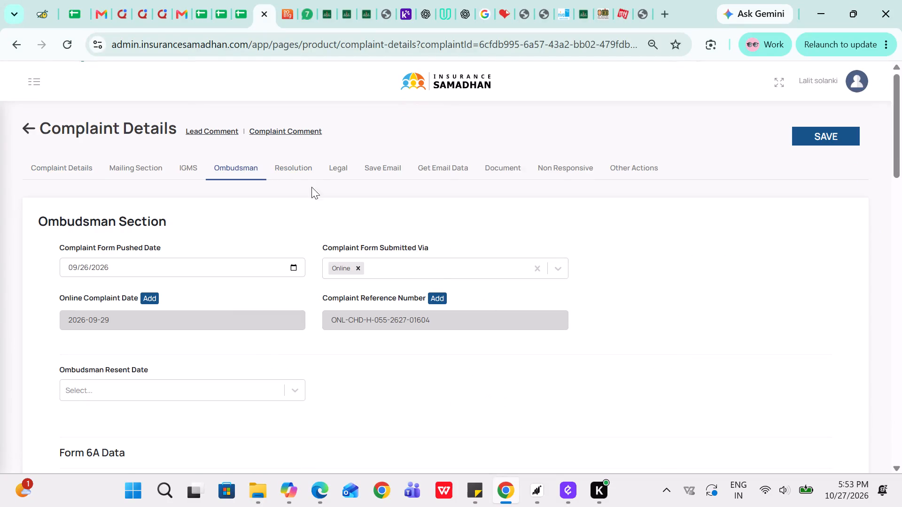
Switch to the Smartflo Live Calls page, open the dialer, paste the copied customer phone number and place the call.
{"action": "left_click", "coordinate": [287, 0]}
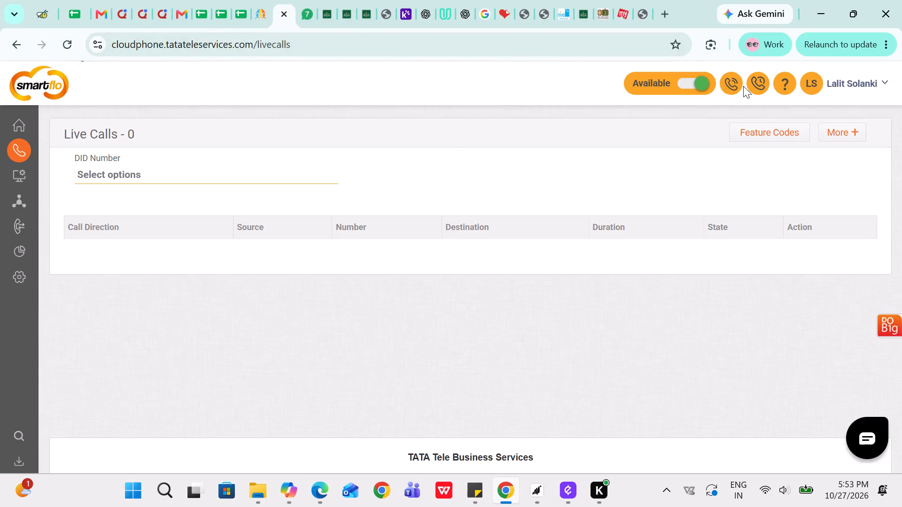
{"action": "left_click", "coordinate": [738, 86]}
{"action": "left_click", "coordinate": [428, 144]}
{"action": "key", "text": "ctrl+v"}
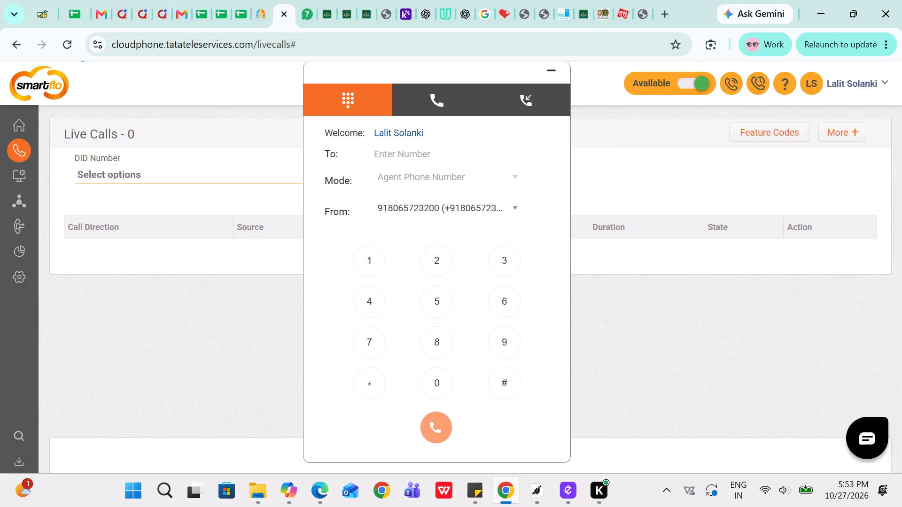
{"action": "left_click", "coordinate": [415, 157]}
{"action": "key", "text": "ctrl+v"}
{"action": "left_click", "coordinate": [443, 432]}
{"action": "left_click", "coordinate": [605, 392]}
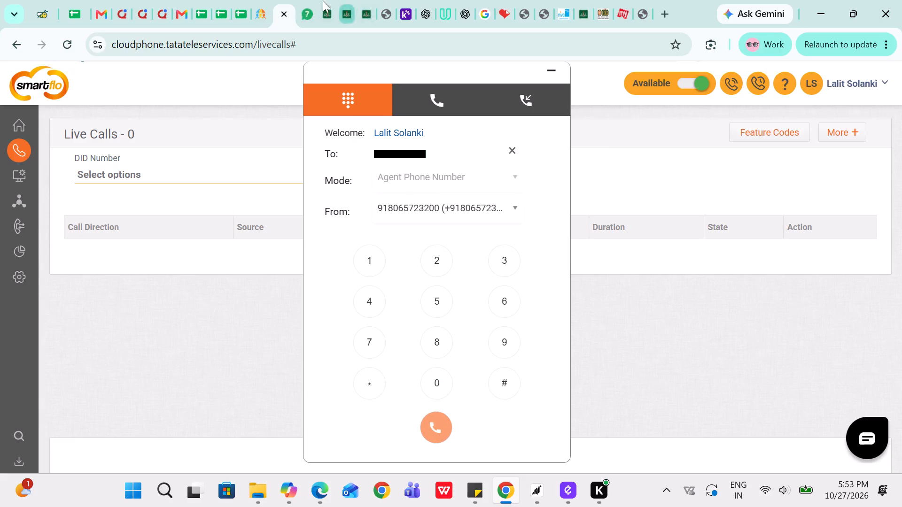
Switch to the Missed call Ombudsman 2026 spreadsheet and examine the Oct 26 miss call rows and their call statuses.
{"action": "left_click", "coordinate": [241, 0]}
{"action": "scroll", "coordinate": [556, 288], "scroll_direction": "down", "scroll_amount": 3}
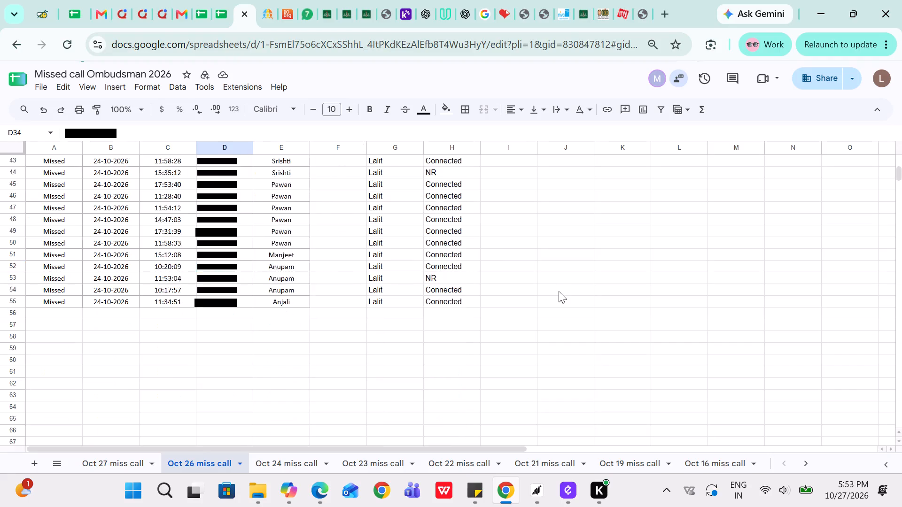
{"action": "scroll", "coordinate": [559, 291], "scroll_direction": "down", "scroll_amount": 1}
{"action": "scroll", "coordinate": [559, 291], "scroll_direction": "up", "scroll_amount": 5}
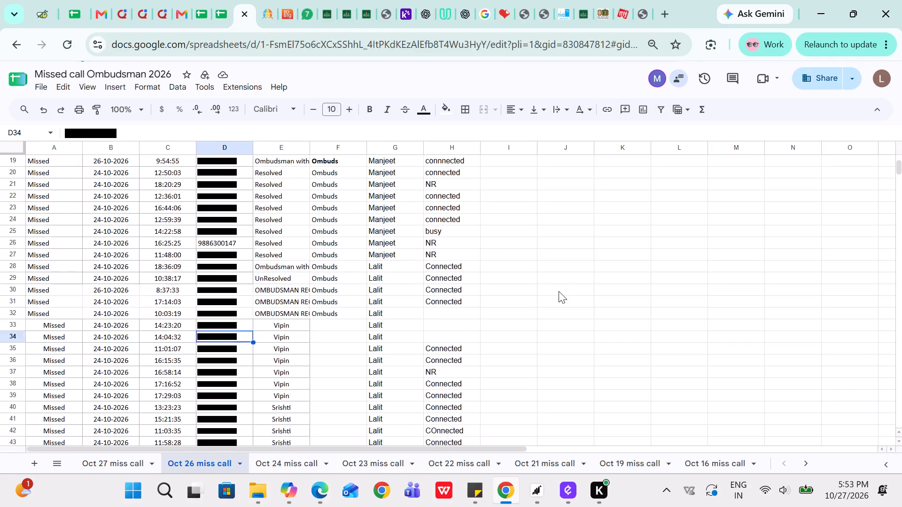
{"action": "scroll", "coordinate": [559, 291], "scroll_direction": "up", "scroll_amount": 1}
{"action": "scroll", "coordinate": [559, 291], "scroll_direction": "down", "scroll_amount": 1}
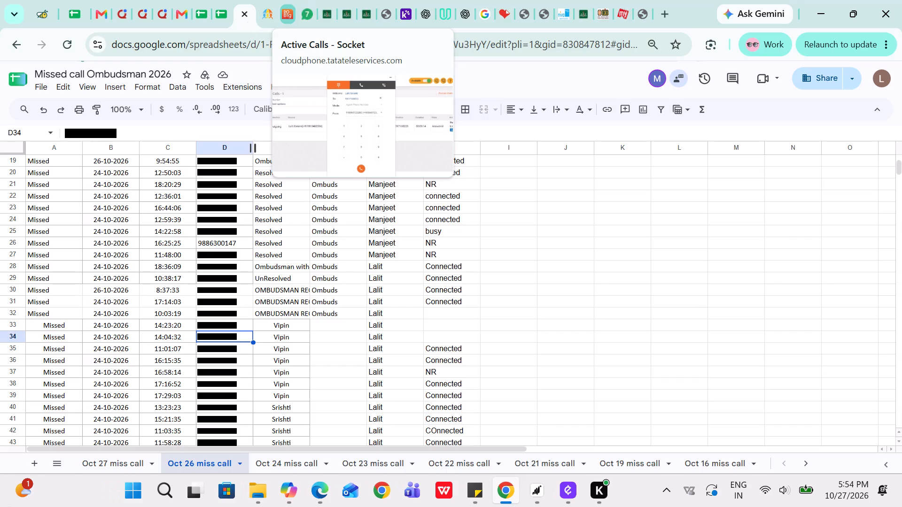
Switch to the Smartflo live calls page and place a call to the number already entered in the dialer.
{"action": "left_click", "coordinate": [265, 0]}
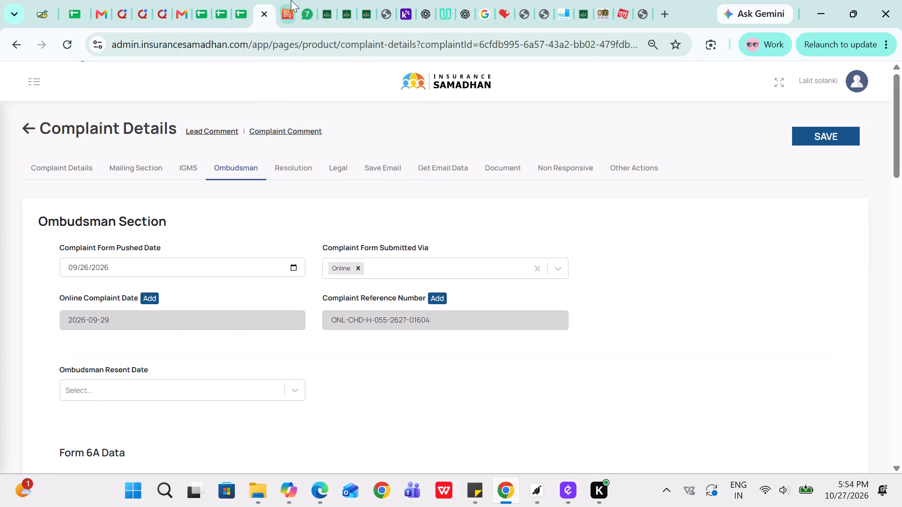
{"action": "left_click", "coordinate": [285, 0]}
{"action": "left_click", "coordinate": [437, 428]}
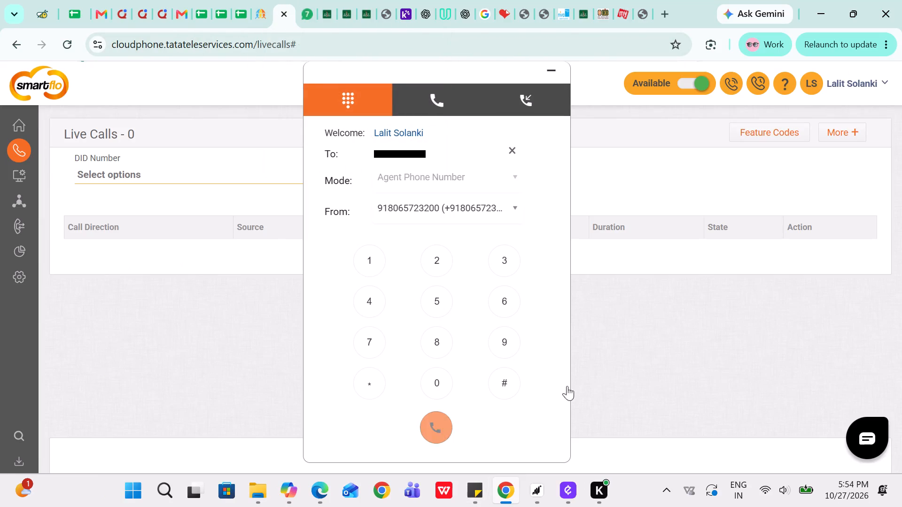
{"action": "left_click", "coordinate": [674, 330]}
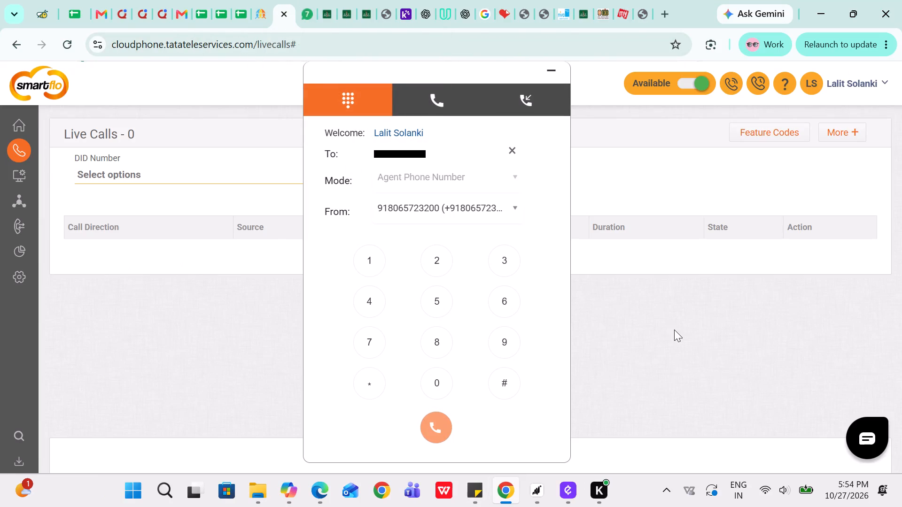
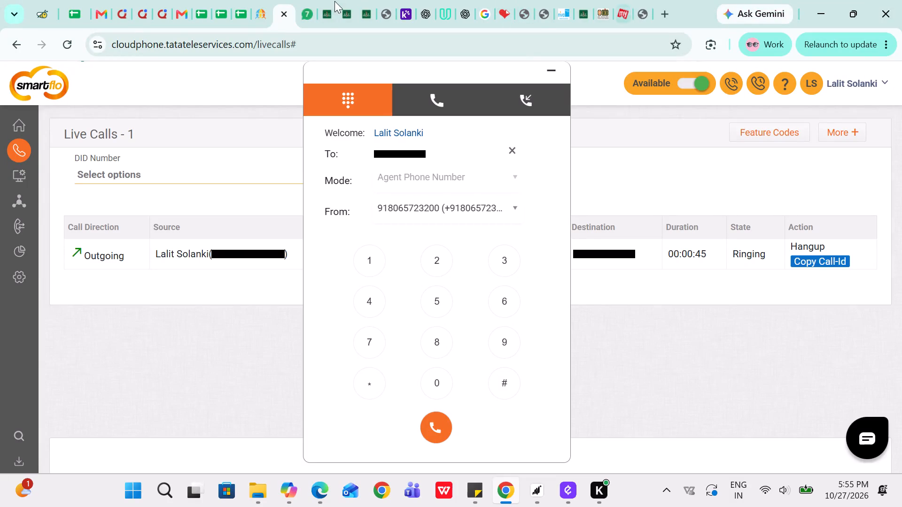
Copy the customer's phone number from the Insurance Samadhan complaint details and replace the number in the Smartflo dialer with it.
{"action": "left_click", "coordinate": [265, 0]}
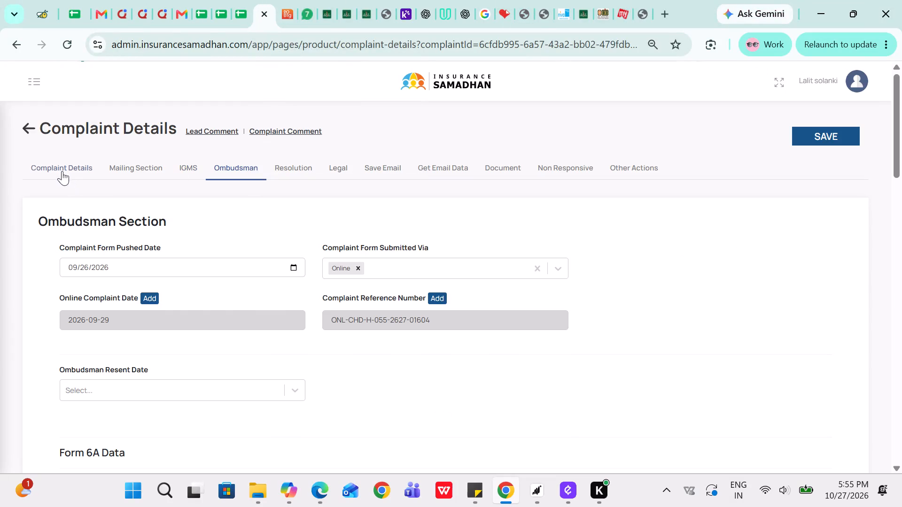
{"action": "left_click", "coordinate": [62, 170]}
{"action": "left_click_drag", "start_coordinate": [538, 339], "coordinate": [379, 338]}
{"action": "key", "text": "ctrl+c"}
{"action": "key", "text": "ctrl+c"}
{"action": "key", "text": "ctrl+c"}
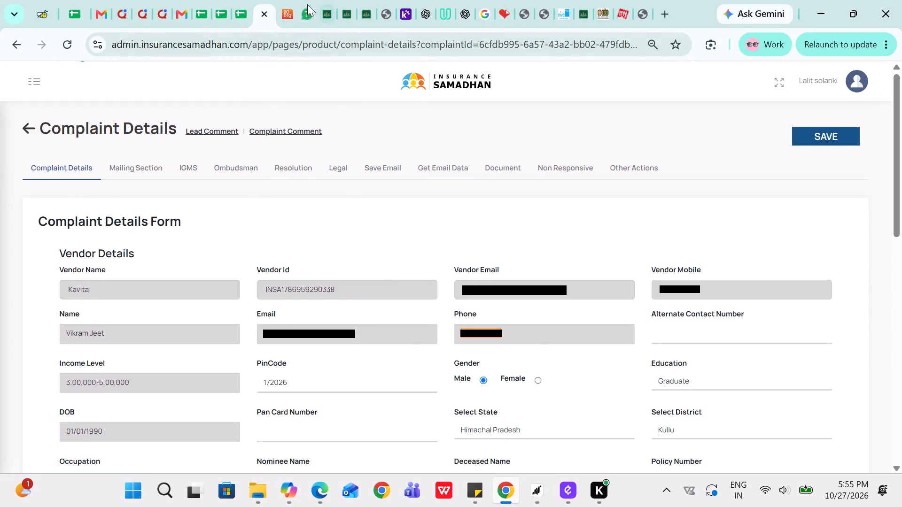
{"action": "left_click", "coordinate": [291, 0]}
{"action": "double_click", "coordinate": [393, 160]}
{"action": "key", "text": "ctrl+v"}
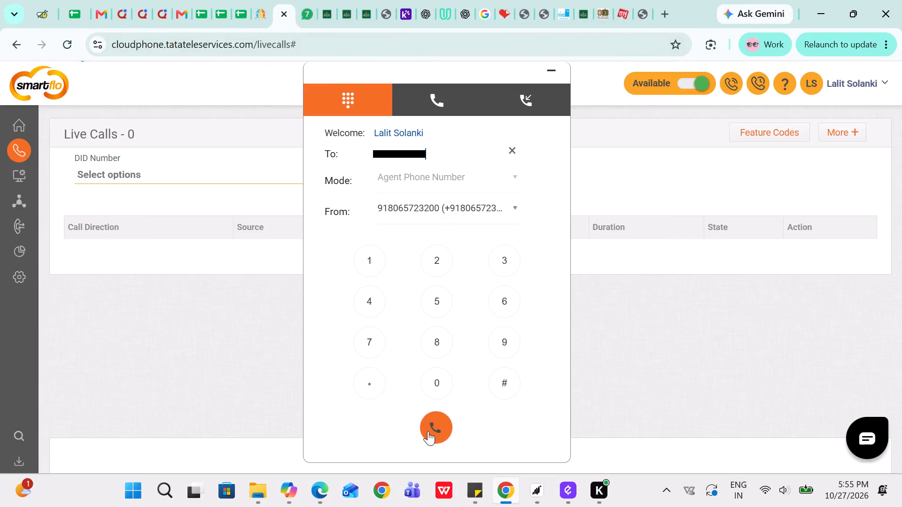
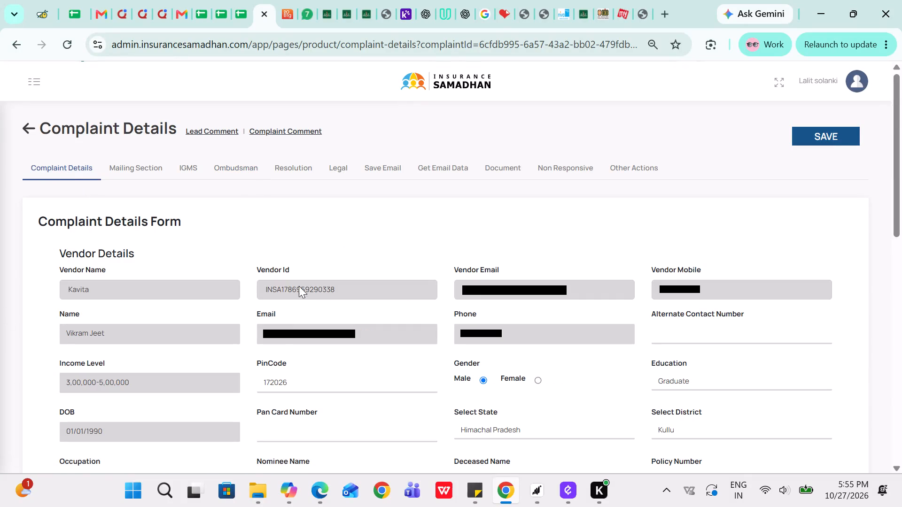
Check the complaint's Ombudsman section, then review the customer and policy fields in its Complaint Details form.
{"action": "left_click", "coordinate": [245, 170]}
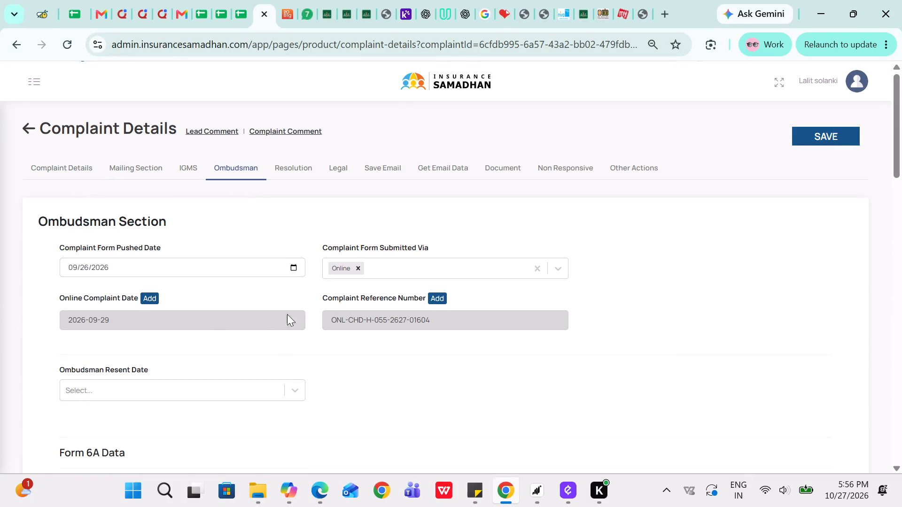
{"action": "left_click", "coordinate": [53, 161]}
{"action": "scroll", "coordinate": [319, 245], "scroll_direction": "down", "scroll_amount": 2}
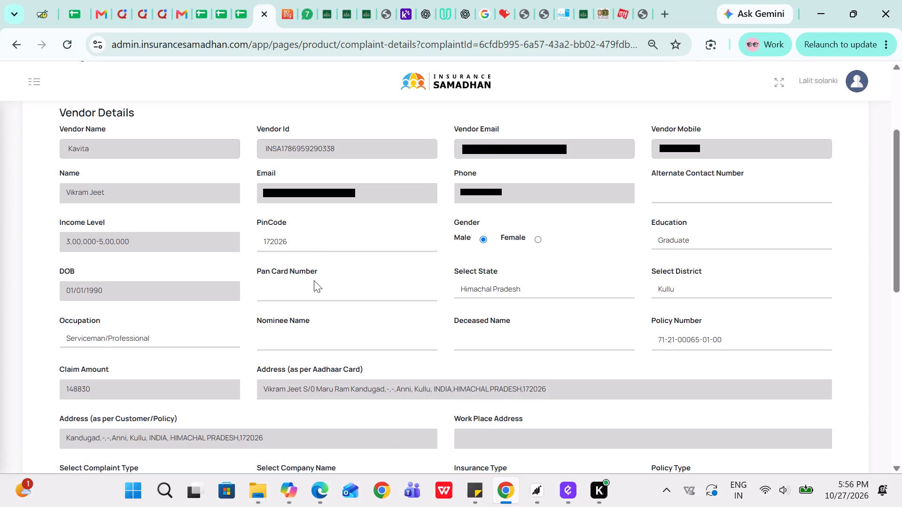
Bring up the Ombudsman section of the open customer's complaint record.
{"action": "scroll", "coordinate": [314, 280], "scroll_direction": "up", "scroll_amount": 11}
{"action": "left_click", "coordinate": [226, 170]}
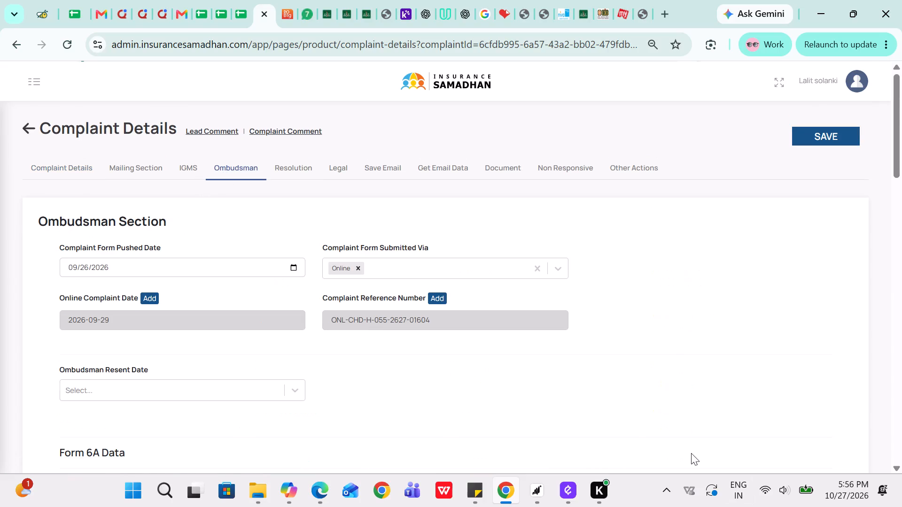
Return to the record's complaint details, review the complaint communication log, and close it.
{"action": "left_click", "coordinate": [73, 166]}
{"action": "left_click", "coordinate": [276, 126]}
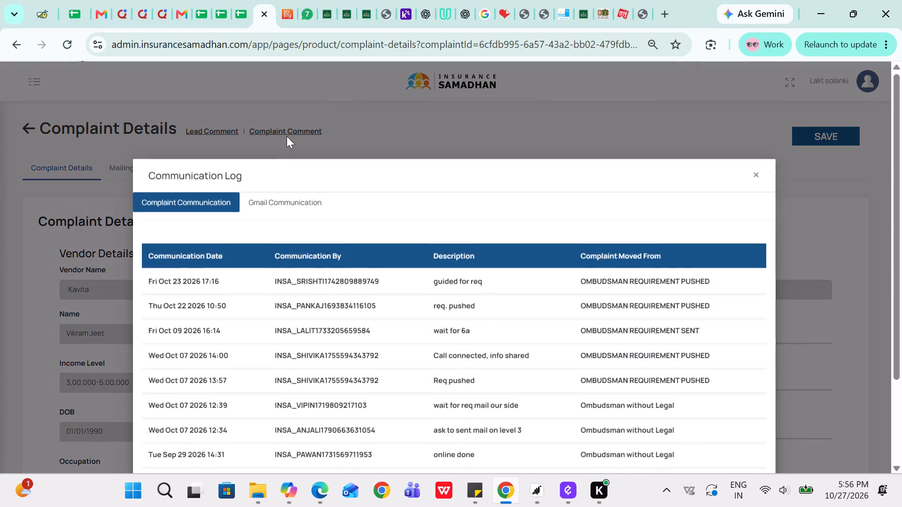
{"action": "left_click", "coordinate": [423, 124]}
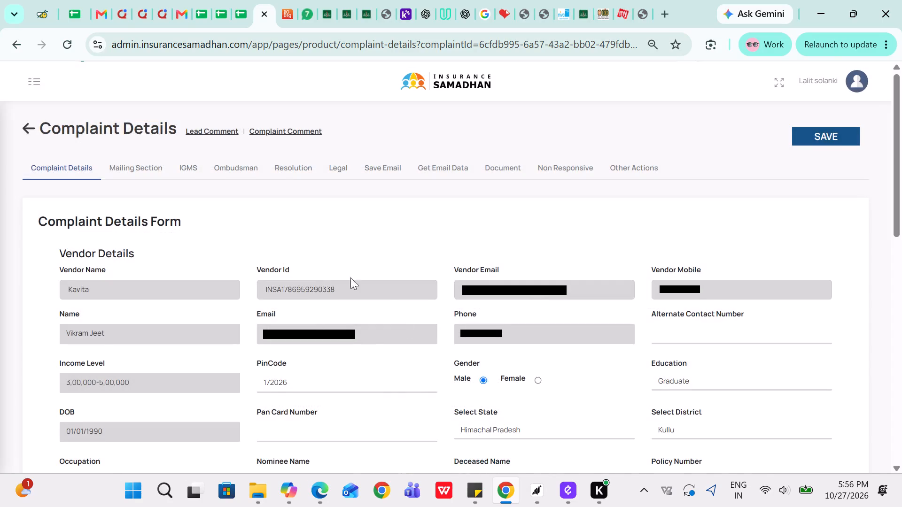
Look over the Complaint Details form and copy the customer's email address from the Email field.
{"action": "scroll", "coordinate": [316, 269], "scroll_direction": "down", "scroll_amount": 3}
{"action": "scroll", "coordinate": [431, 323], "scroll_direction": "down", "scroll_amount": 2}
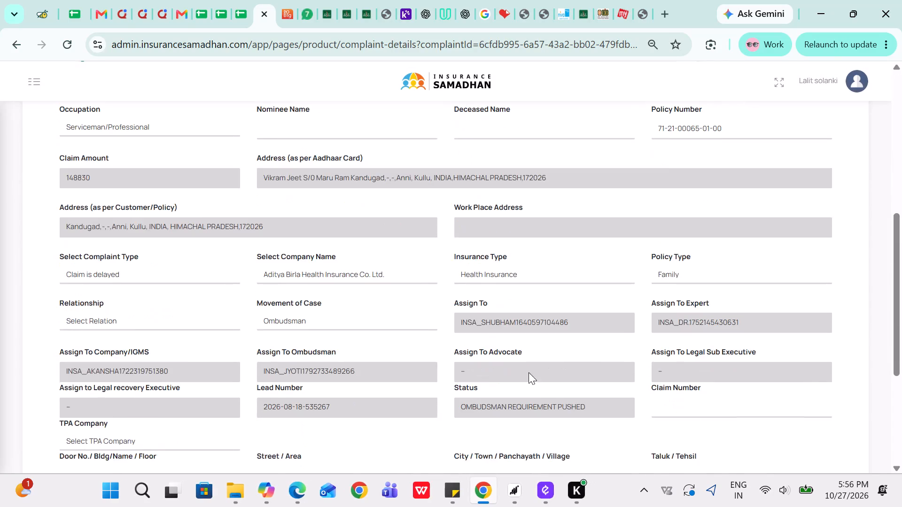
{"action": "scroll", "coordinate": [245, 312], "scroll_direction": "up", "scroll_amount": 11}
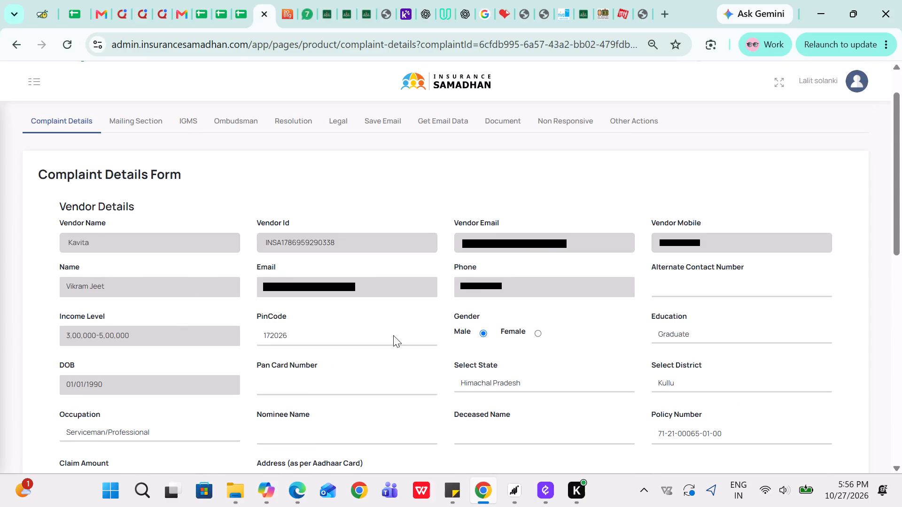
{"action": "left_click_drag", "start_coordinate": [405, 331], "coordinate": [222, 330]}
{"action": "key", "text": "ctrl+c"}
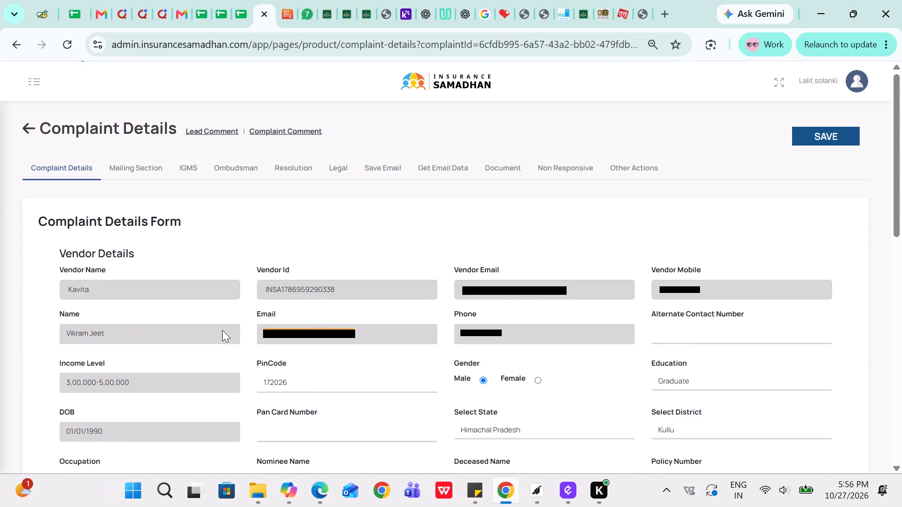
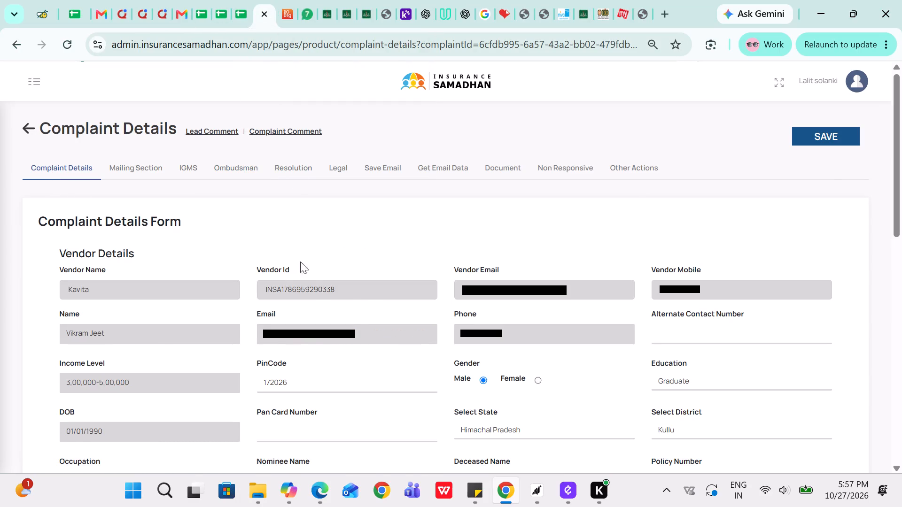
Check the complaint comments of the open customer's record.
{"action": "left_click_drag", "start_coordinate": [390, 319], "coordinate": [168, 330]}
{"action": "left_click_drag", "start_coordinate": [395, 323], "coordinate": [180, 332]}
{"action": "left_click", "coordinate": [337, 253]}
{"action": "left_click", "coordinate": [317, 133]}
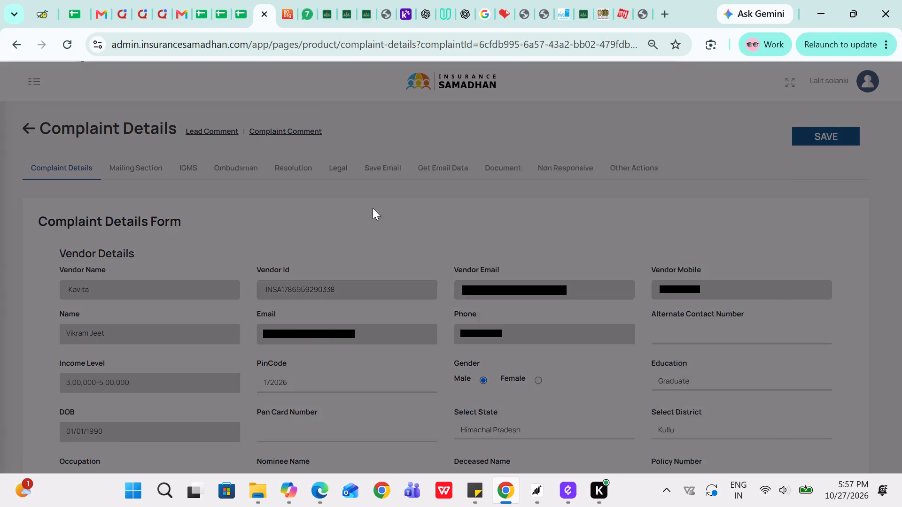
{"action": "left_click", "coordinate": [420, 112]}
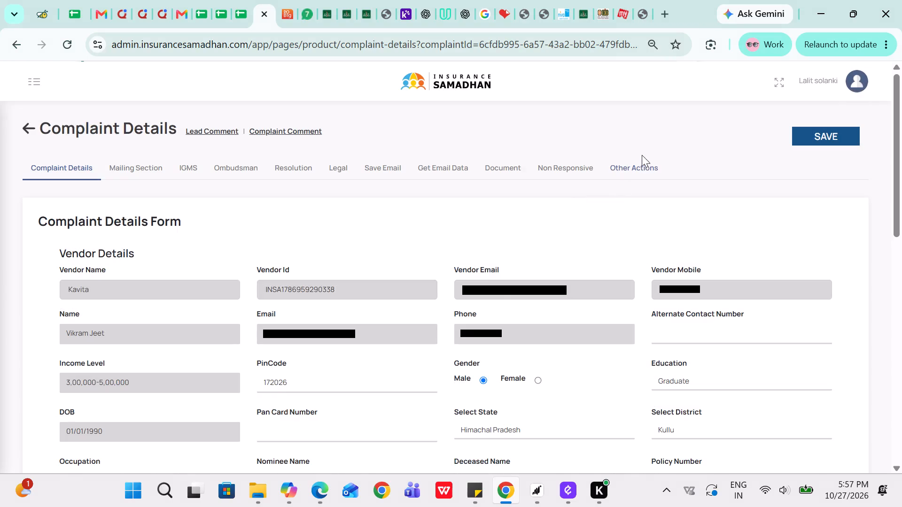
Generate a Single reminder from the complaint's other actions and send the Form 6A reminder mail to the Chandigarh Ombudsman.
{"action": "left_click", "coordinate": [642, 155]}
{"action": "left_click", "coordinate": [634, 177]}
{"action": "scroll", "coordinate": [401, 233], "scroll_direction": "down", "scroll_amount": 3}
{"action": "scroll", "coordinate": [93, 271], "scroll_direction": "down", "scroll_amount": 2}
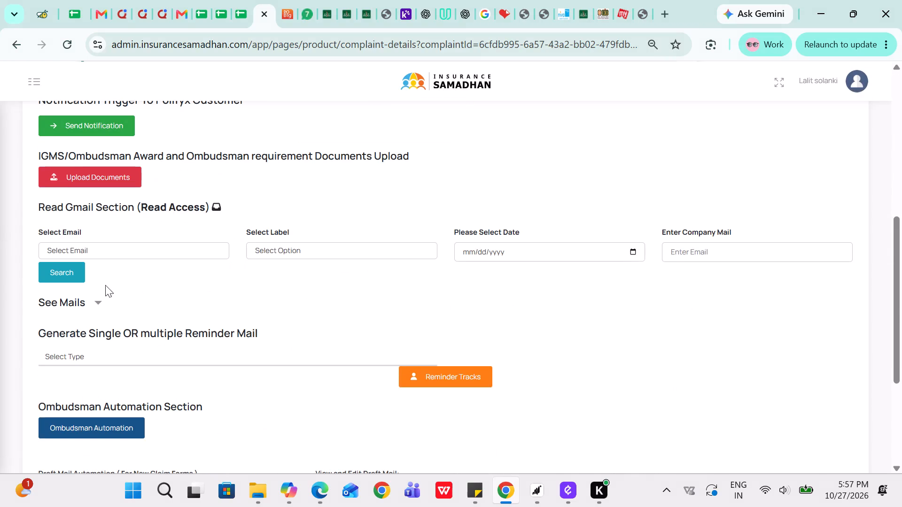
{"action": "left_click", "coordinate": [119, 357]}
{"action": "left_click", "coordinate": [116, 391]}
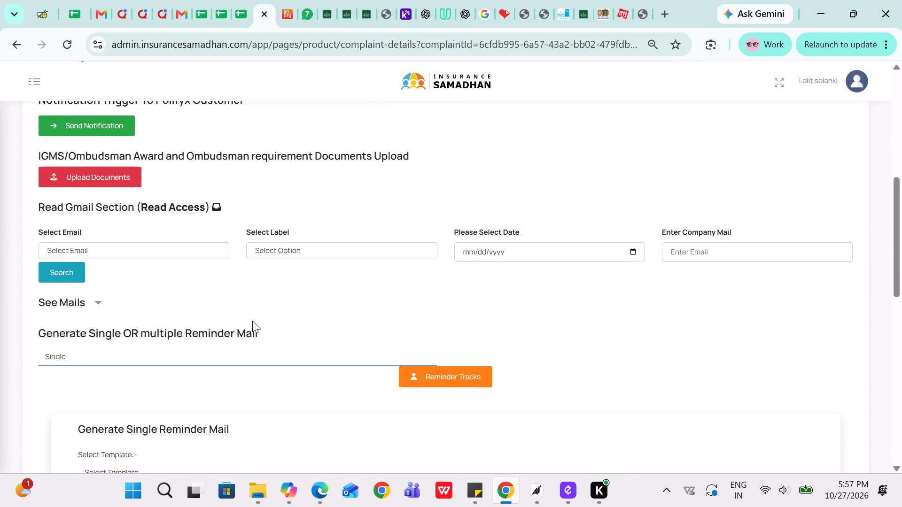
{"action": "scroll", "coordinate": [315, 320], "scroll_direction": "down", "scroll_amount": 2}
{"action": "left_click", "coordinate": [477, 375]}
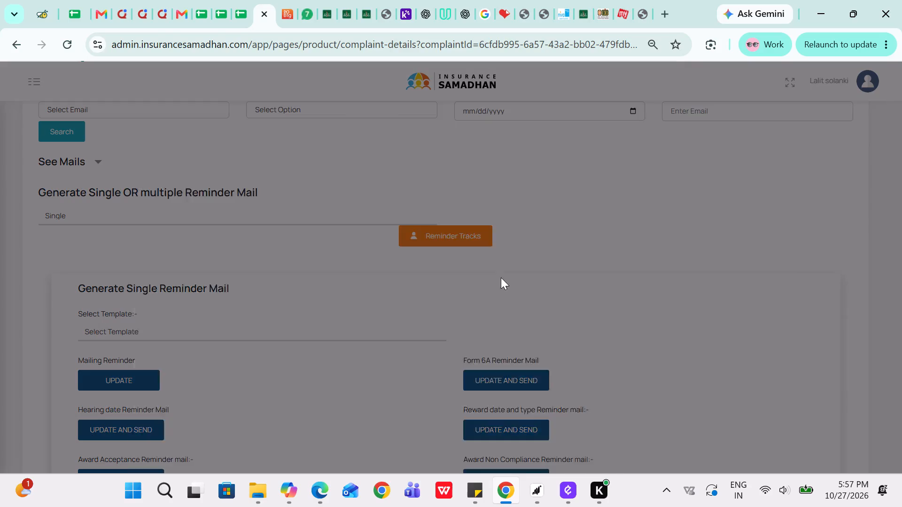
{"action": "scroll", "coordinate": [501, 277], "scroll_direction": "down", "scroll_amount": 6}
{"action": "scroll", "coordinate": [388, 312], "scroll_direction": "up", "scroll_amount": 7}
{"action": "scroll", "coordinate": [348, 312], "scroll_direction": "down", "scroll_amount": 4}
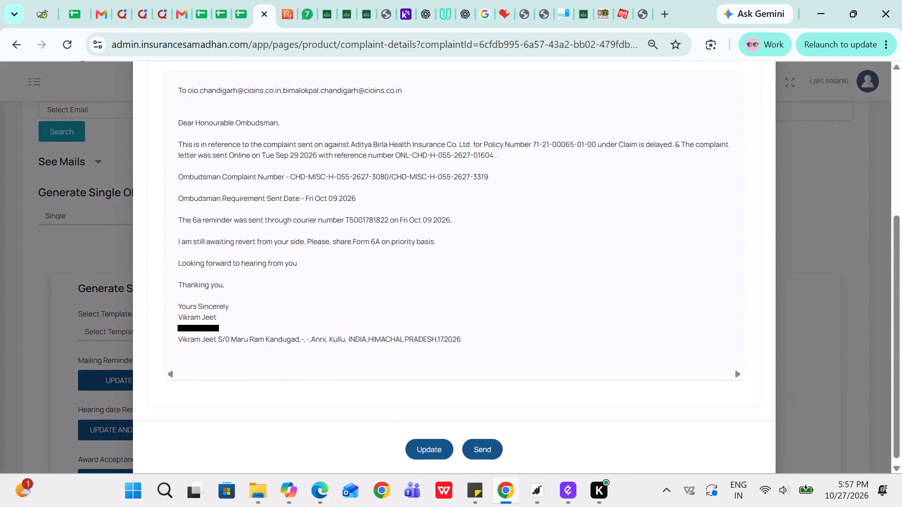
{"action": "left_click", "coordinate": [486, 449]}
{"action": "left_click", "coordinate": [532, 125]}
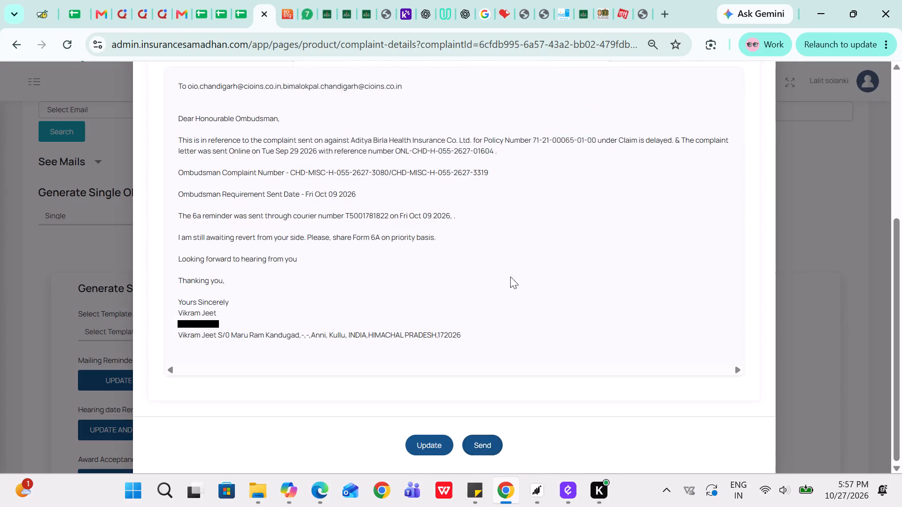
{"action": "scroll", "coordinate": [477, 289], "scroll_direction": "up", "scroll_amount": 6}
{"action": "scroll", "coordinate": [321, 294], "scroll_direction": "up", "scroll_amount": 20}
{"action": "scroll", "coordinate": [321, 294], "scroll_direction": "up", "scroll_amount": 5}
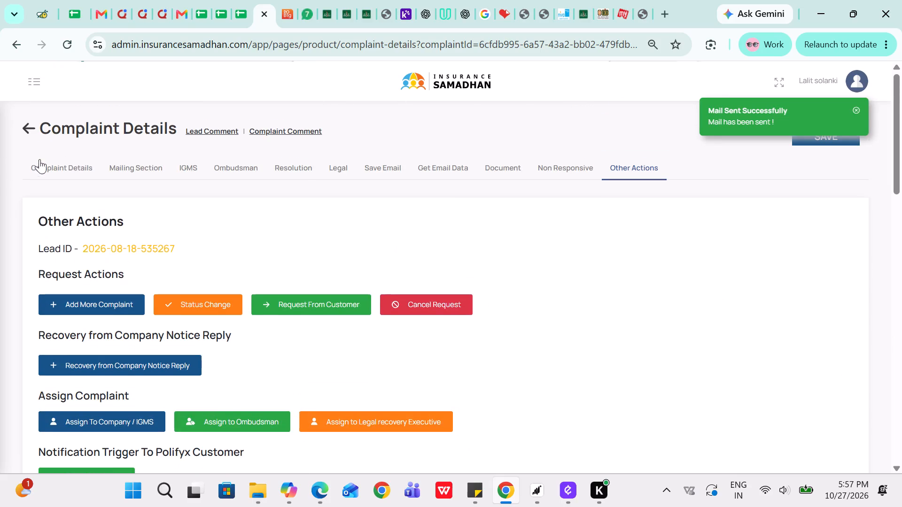
{"action": "left_click", "coordinate": [49, 169]}
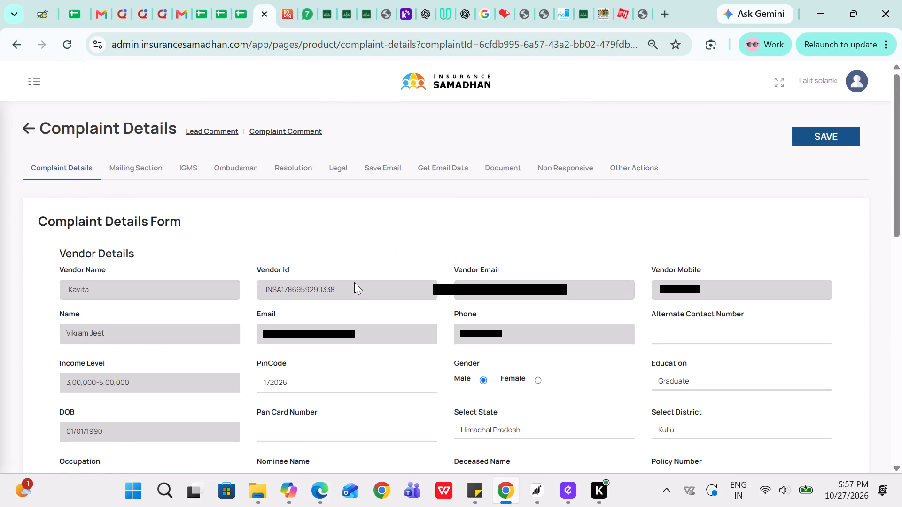
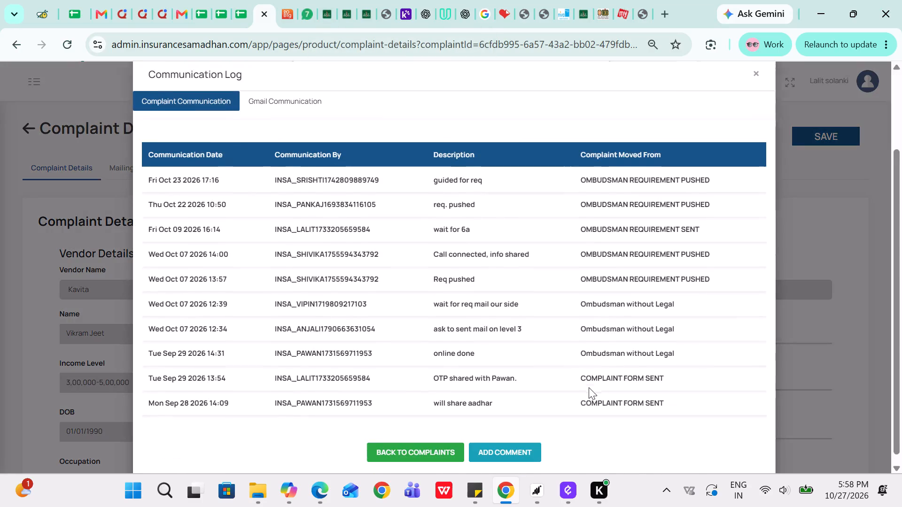
Save a new communication log comment: "Cx will do mail 6a reminder with courier slip // as customer said already has already been courieried.".
{"action": "scroll", "coordinate": [589, 387], "scroll_direction": "down", "scroll_amount": 3}
{"action": "left_click", "coordinate": [527, 441]}
{"action": "left_click", "coordinate": [486, 324]}
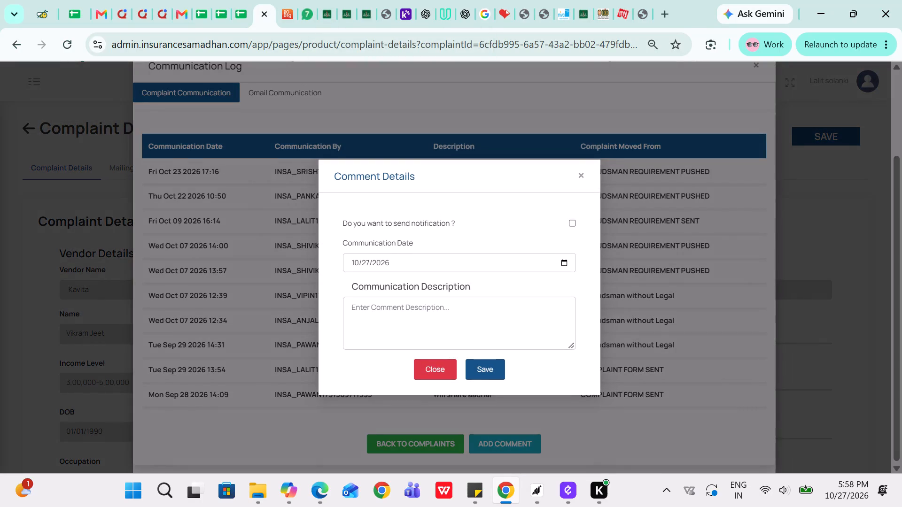
{"action": "type", "text": "Cx will do mail"}
{"action": "key", "text": "space"}
{"action": "type", "text": "6a reminder si"}
{"action": "key", "text": "BackSpace"}
{"action": "key", "text": "BackSpace"}
{"action": "type", "text": "with courier slip //"}
{"action": "key", "text": "space"}
{"action": "type", "text": "as c"}
{"action": "key", "text": "BackSpace"}
{"action": "type", "text": "customer said already has od"}
{"action": "key", "text": "BackSpace"}
{"action": "key", "text": "BackSpace"}
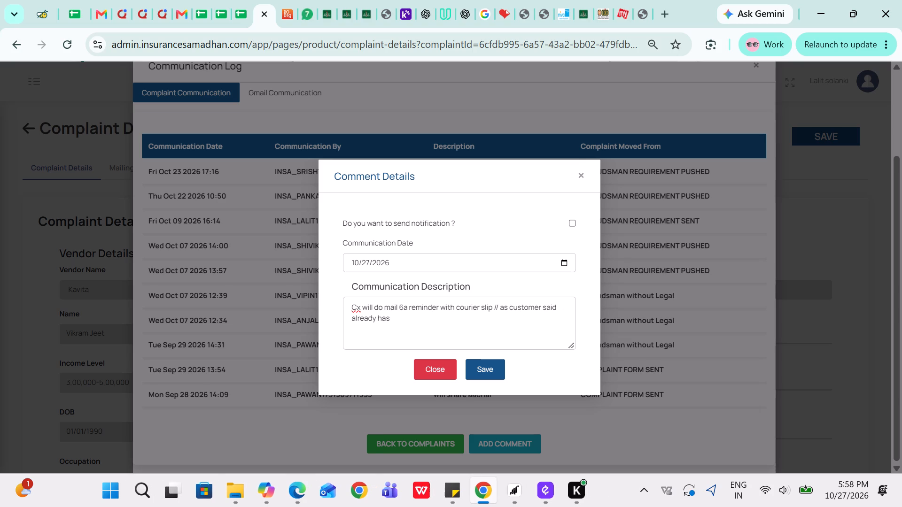
{"action": "key", "text": "BackSpace"}
{"action": "key", "text": "space"}
{"action": "type", "text": "d"}
{"action": "key", "text": "BackSpace"}
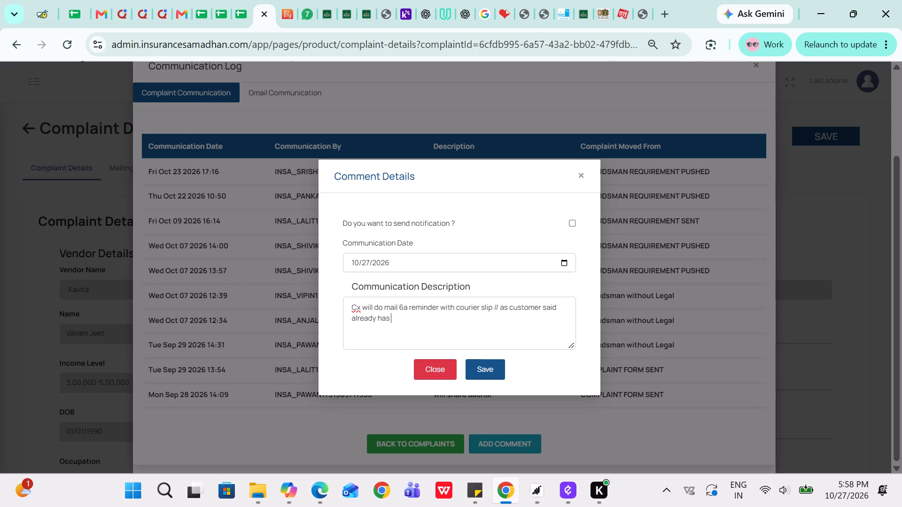
{"action": "type", "text": "already been courieried."}
{"action": "left_click", "coordinate": [490, 370]}
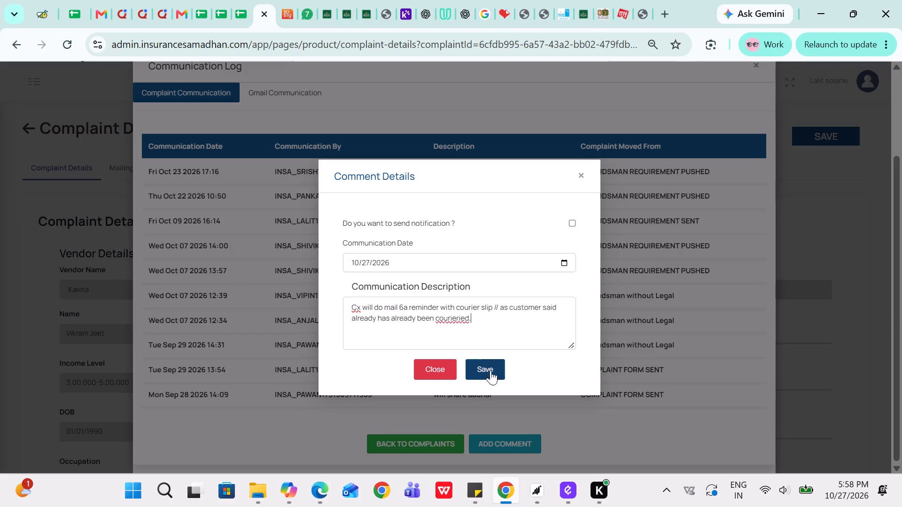
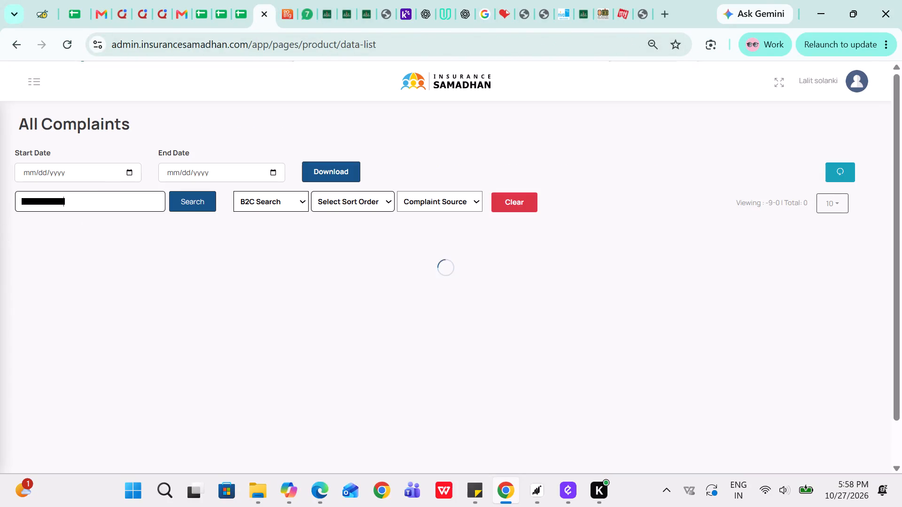
Search all complaints by the missed caller's number and check the communication list of the third complaint in the results.
{"action": "left_click", "coordinate": [151, 196]}
{"action": "left_click", "coordinate": [182, 199]}
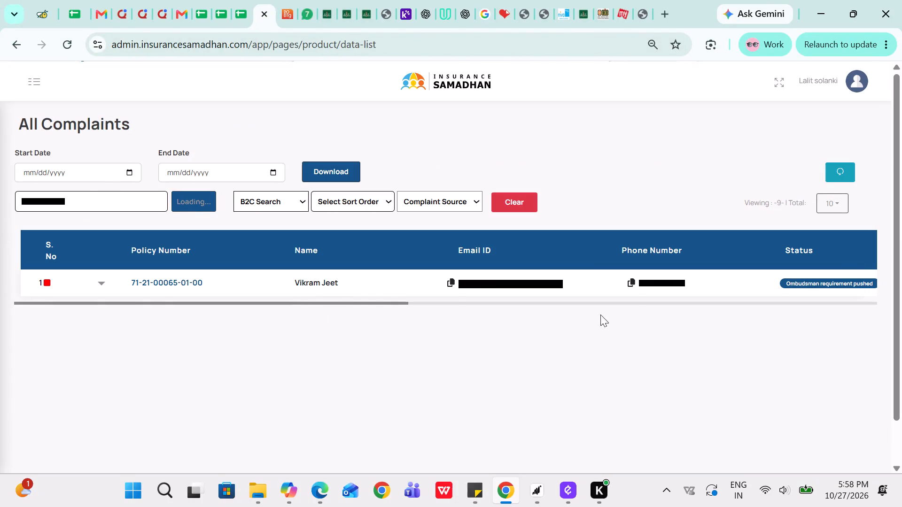
{"action": "scroll", "coordinate": [606, 309], "scroll_direction": "down", "scroll_amount": 14}
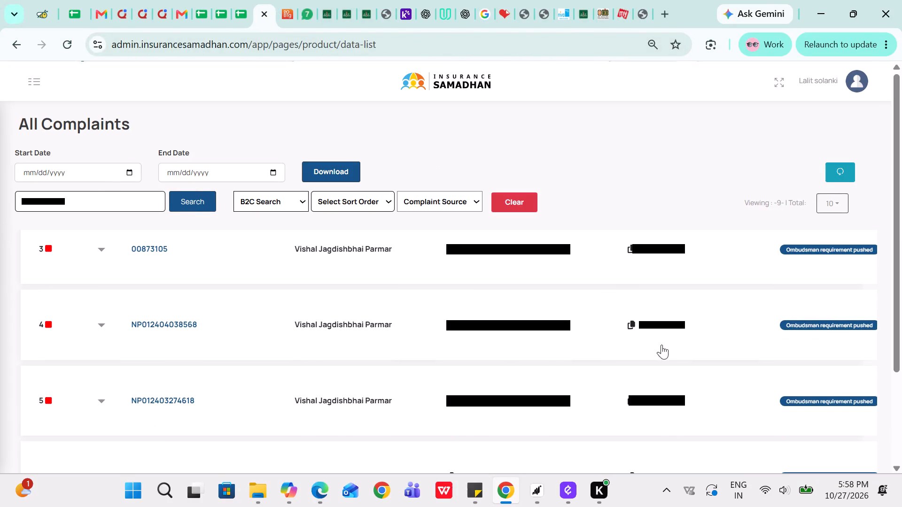
{"action": "left_click", "coordinate": [607, 250]}
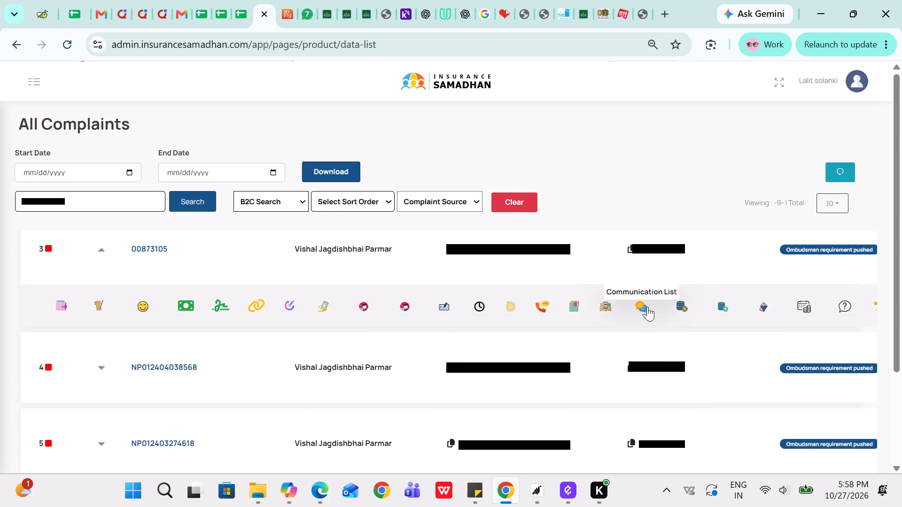
{"action": "left_click", "coordinate": [645, 307]}
{"action": "left_click", "coordinate": [467, 118]}
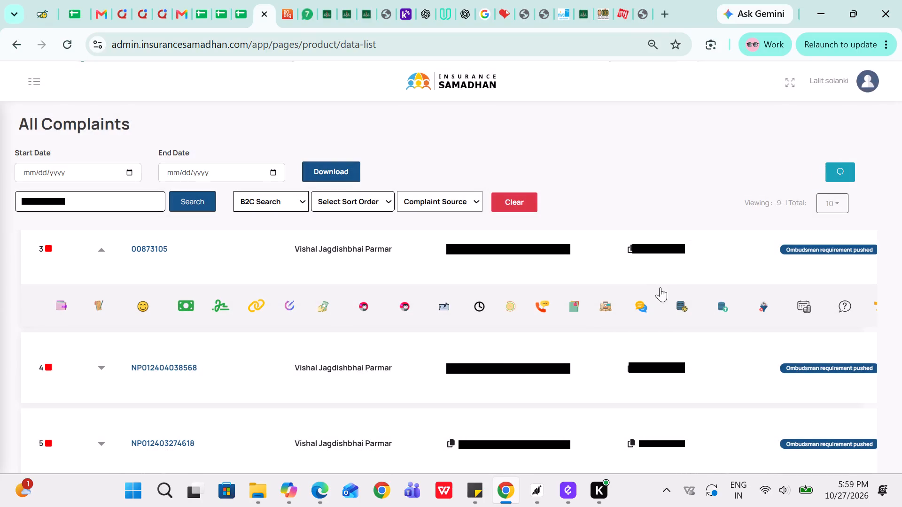
Copy the phone number of the third complaint and call it from the Smartflo dialer.
{"action": "left_click", "coordinate": [631, 248]}
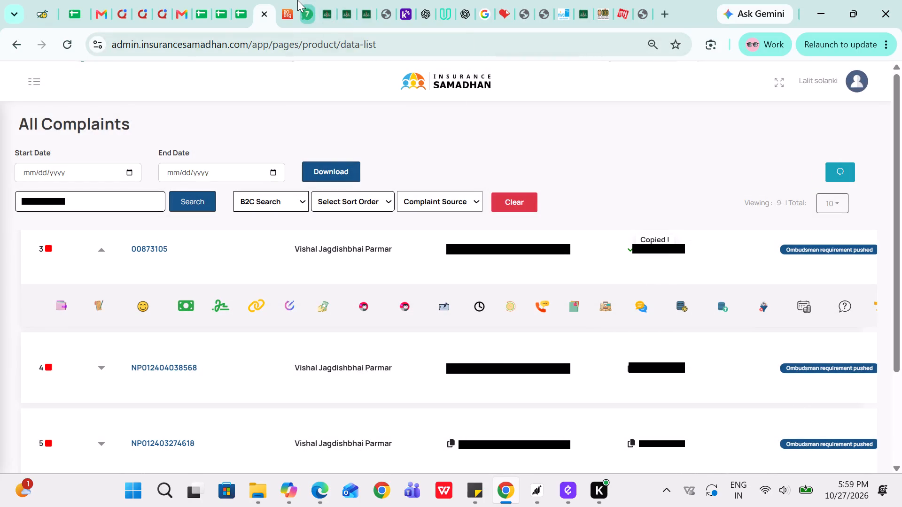
{"action": "left_click", "coordinate": [296, 0]}
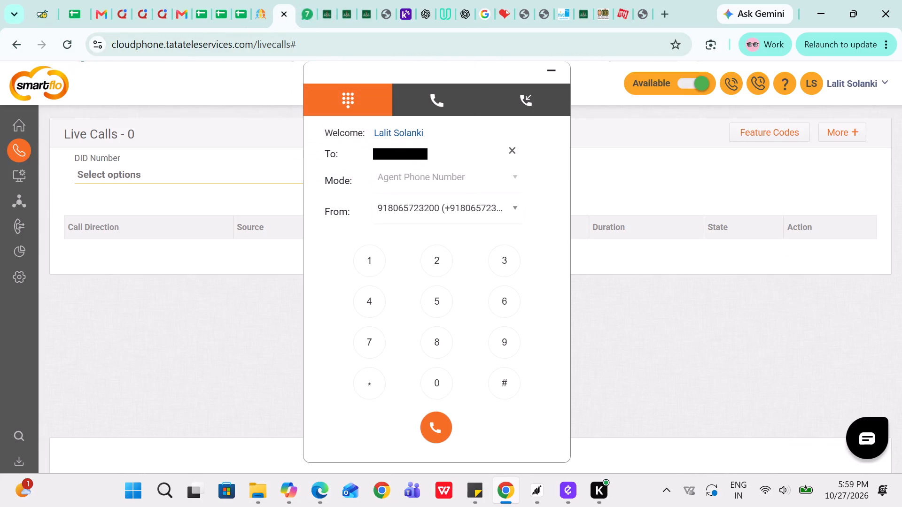
{"action": "double_click", "coordinate": [412, 152]}
{"action": "key", "text": "ctrl+v"}
{"action": "left_click", "coordinate": [441, 428]}
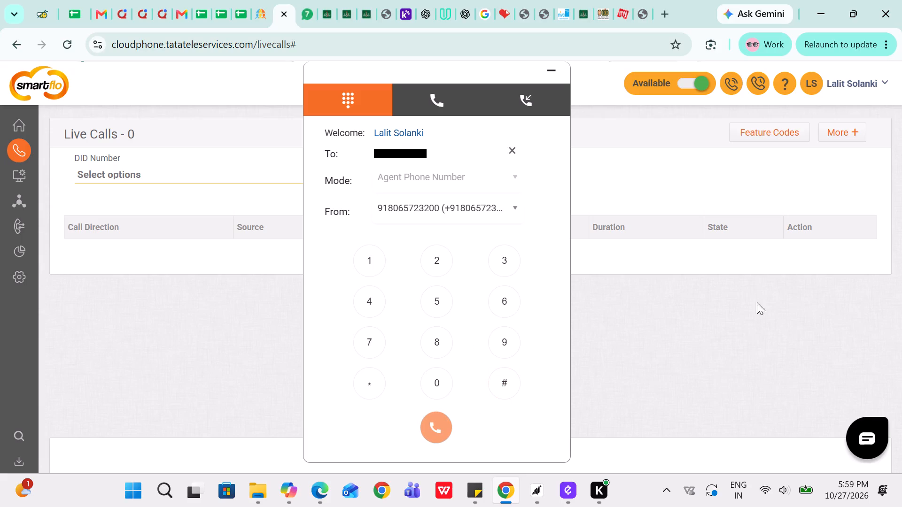
{"action": "left_click", "coordinate": [838, 136]}
{"action": "left_click", "coordinate": [839, 135]}
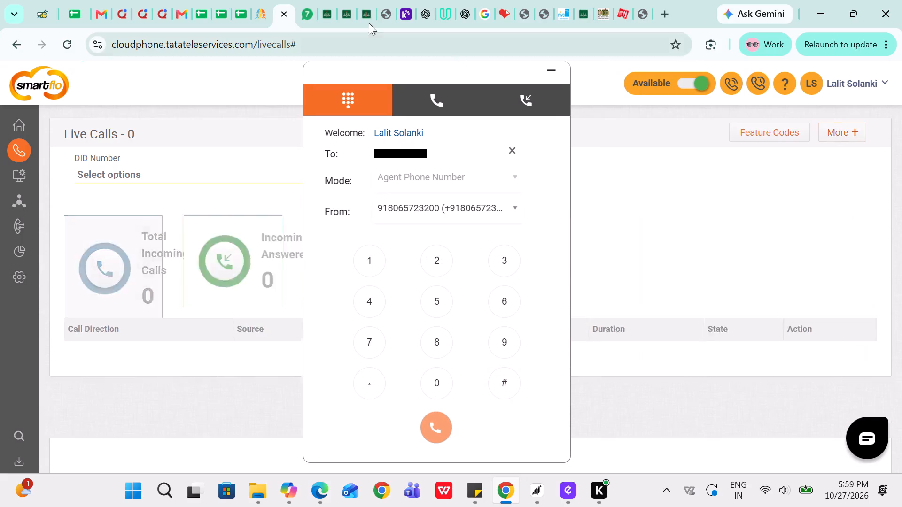
Switch to the Missed call Ombudsman 2026 spreadsheet and review the call assignments and statuses in the Oct 27 and Oct 26 miss call sheets.
{"action": "left_click", "coordinate": [221, 0]}
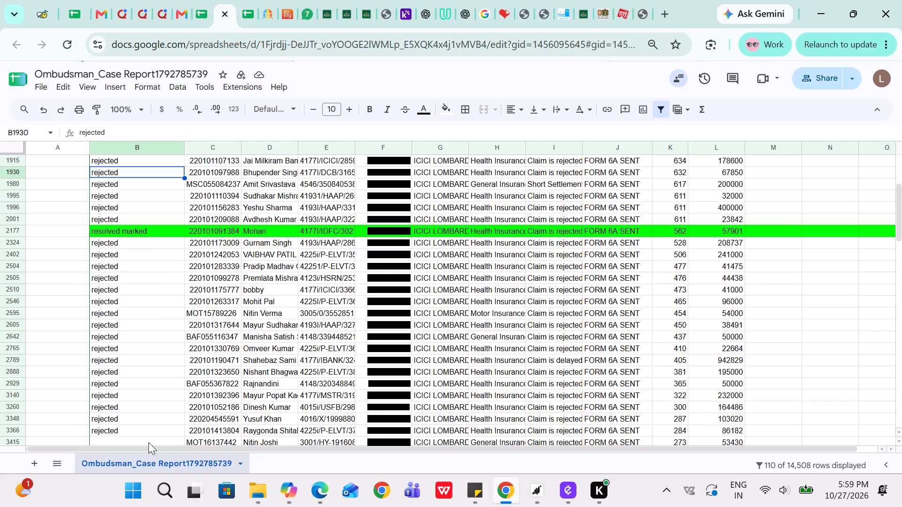
{"action": "left_click", "coordinate": [247, 0]}
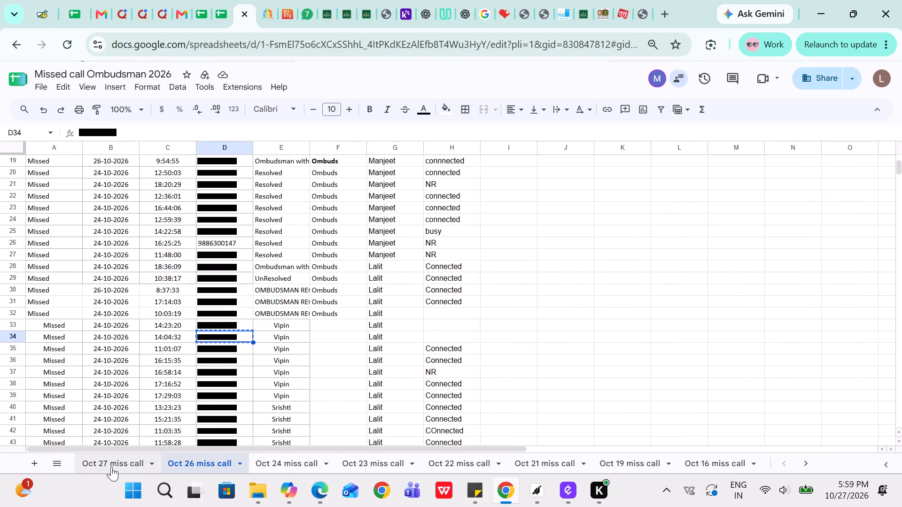
{"action": "left_click", "coordinate": [111, 467]}
{"action": "scroll", "coordinate": [533, 247], "scroll_direction": "up", "scroll_amount": 7}
{"action": "scroll", "coordinate": [533, 247], "scroll_direction": "down", "scroll_amount": 7}
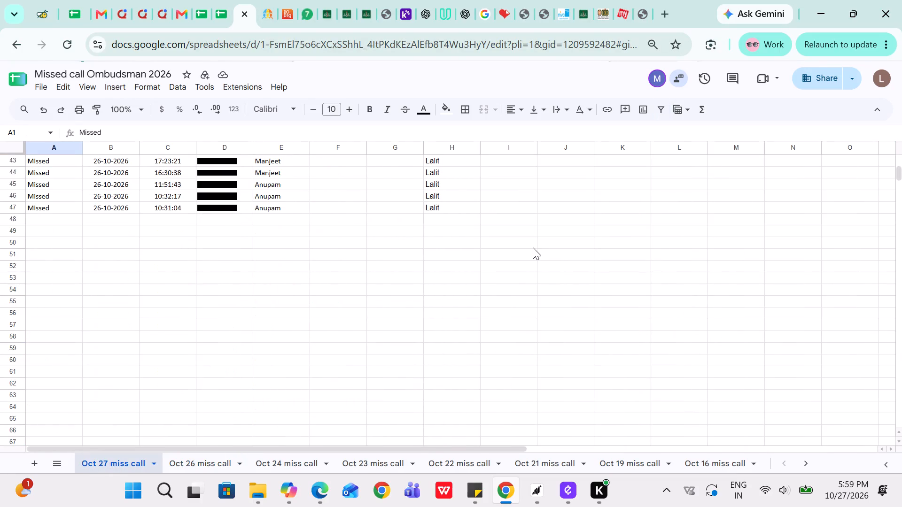
{"action": "scroll", "coordinate": [533, 247], "scroll_direction": "up", "scroll_amount": 3}
{"action": "left_click", "coordinate": [208, 468]}
{"action": "scroll", "coordinate": [434, 283], "scroll_direction": "up", "scroll_amount": 13}
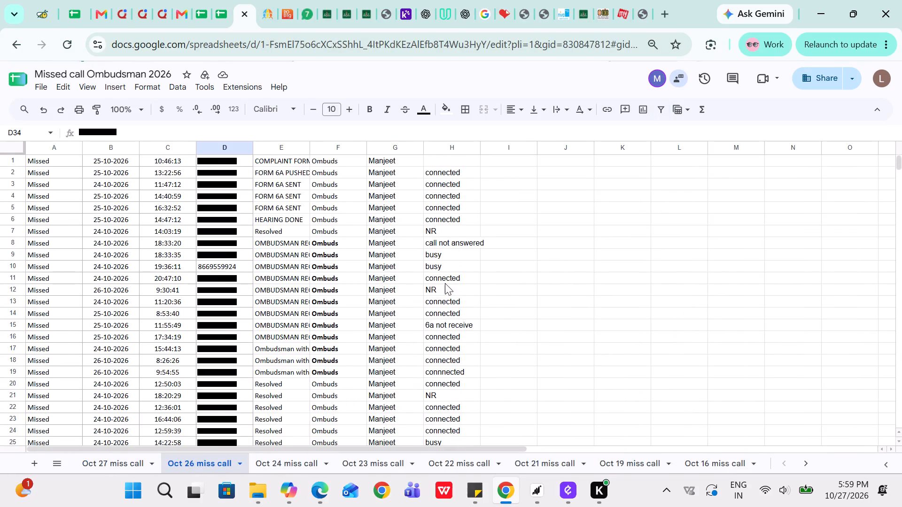
Examine the call assignments and statuses in the Oct 26 miss call sheet, and the assigned rows in the Oct 27 miss call sheet.
{"action": "scroll", "coordinate": [450, 284], "scroll_direction": "down", "scroll_amount": 4}
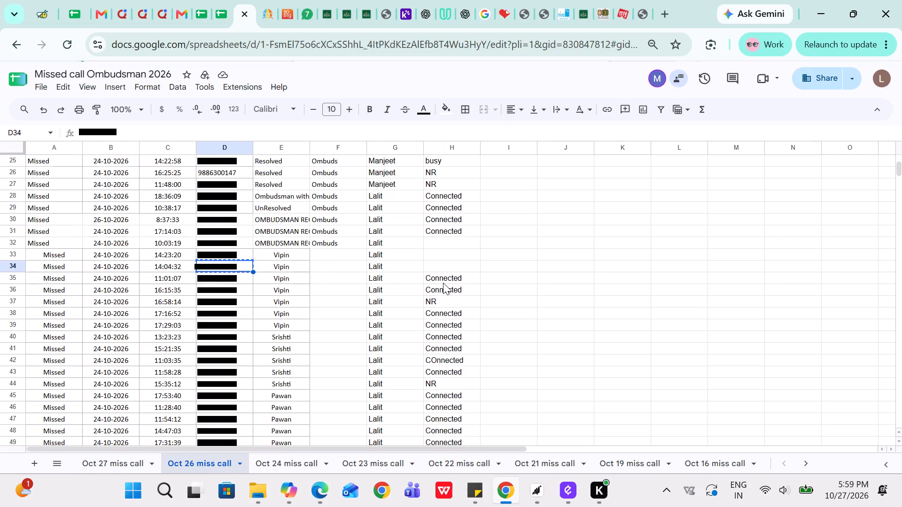
{"action": "scroll", "coordinate": [443, 283], "scroll_direction": "down", "scroll_amount": 5}
{"action": "scroll", "coordinate": [443, 283], "scroll_direction": "up", "scroll_amount": 9}
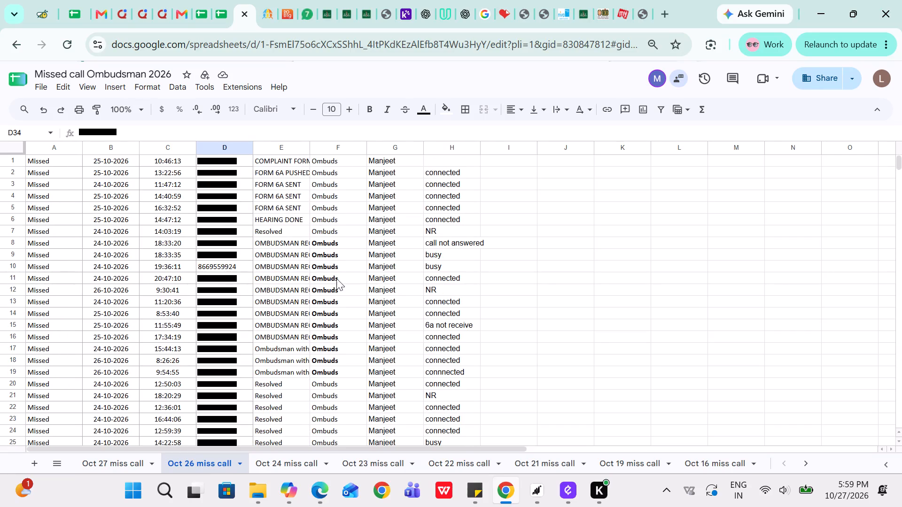
{"action": "scroll", "coordinate": [336, 278], "scroll_direction": "up", "scroll_amount": 2}
{"action": "left_click", "coordinate": [99, 466]}
{"action": "scroll", "coordinate": [414, 345], "scroll_direction": "up", "scroll_amount": 6}
{"action": "scroll", "coordinate": [420, 341], "scroll_direction": "down", "scroll_amount": 4}
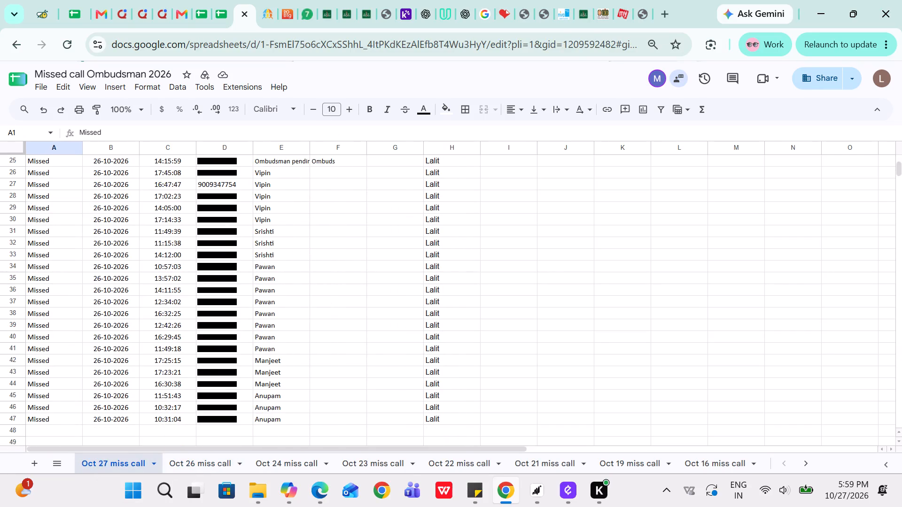
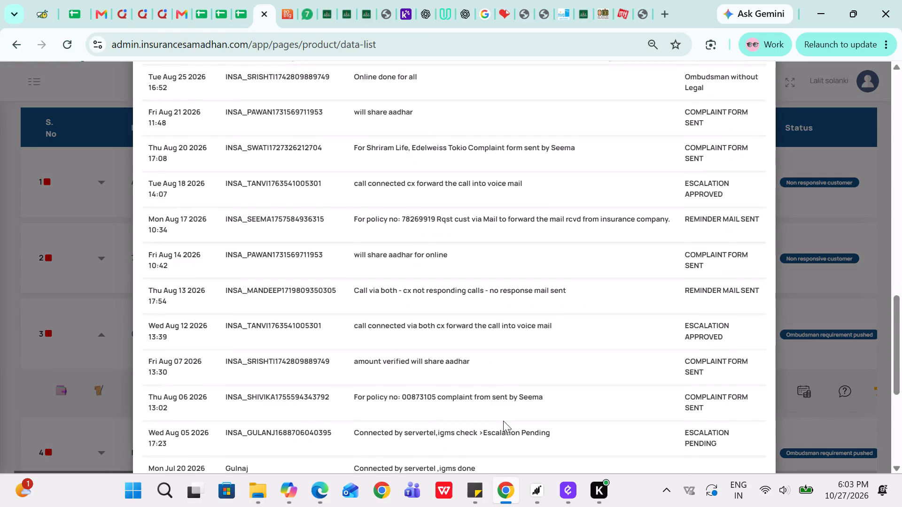
Save a new comment in the third complaint's communication list: "Cx will do courier.".
{"action": "scroll", "coordinate": [503, 422], "scroll_direction": "down", "scroll_amount": 12}
{"action": "left_click", "coordinate": [500, 439]}
{"action": "left_click", "coordinate": [486, 325]}
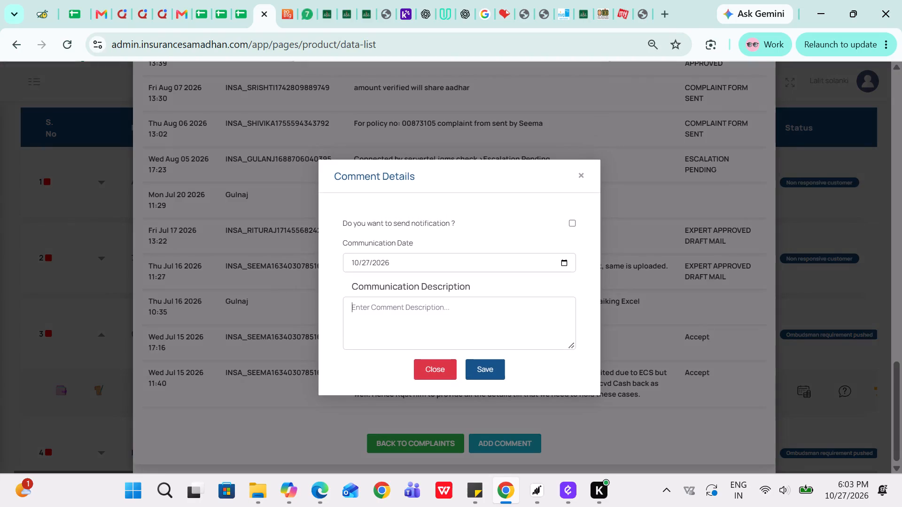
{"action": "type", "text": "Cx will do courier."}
{"action": "left_click", "coordinate": [483, 367]}
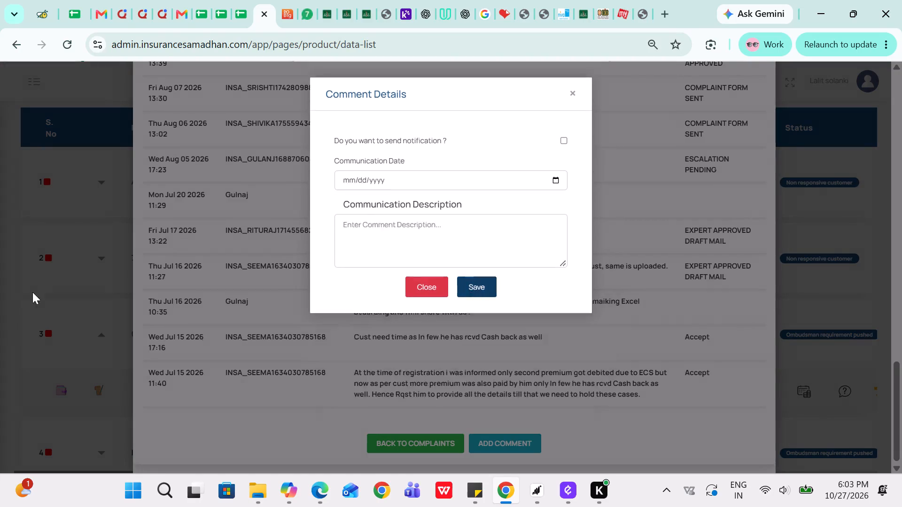
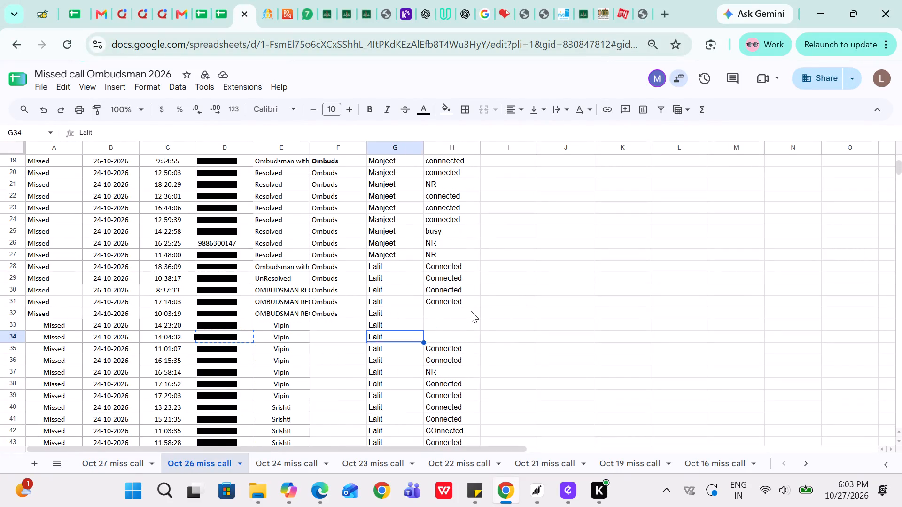
Enter the status "Connected" for the 14:04:32 missed call in row 34 of the Oct 26 miss call sheet.
{"action": "key", "text": "Right"}
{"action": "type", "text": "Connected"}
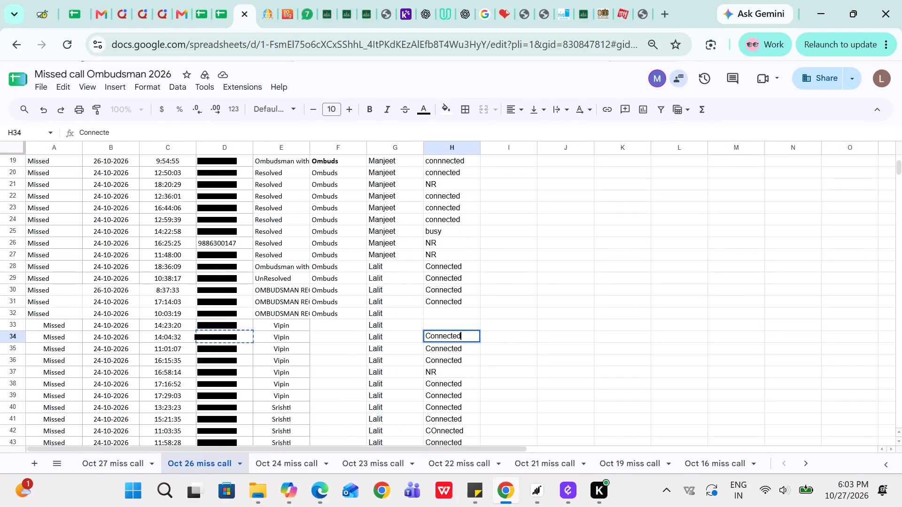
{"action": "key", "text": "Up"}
Copy the missed caller's number from row 33, switch to the Insurance Samadhan complaint list and close the open communication log.
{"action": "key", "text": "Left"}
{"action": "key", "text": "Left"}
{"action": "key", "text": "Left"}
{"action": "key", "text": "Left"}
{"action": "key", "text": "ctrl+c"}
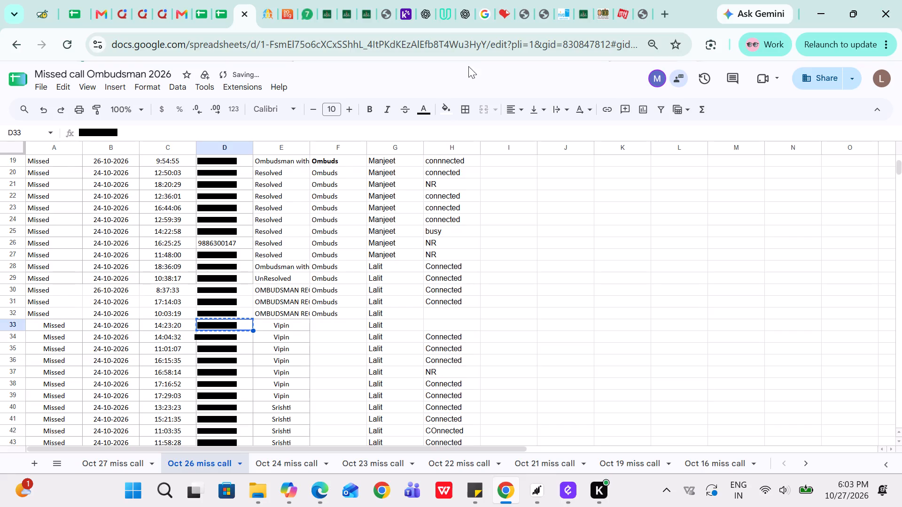
{"action": "left_click", "coordinate": [265, 0]}
{"action": "scroll", "coordinate": [164, 138], "scroll_direction": "up", "scroll_amount": 6}
{"action": "left_click", "coordinate": [64, 186]}
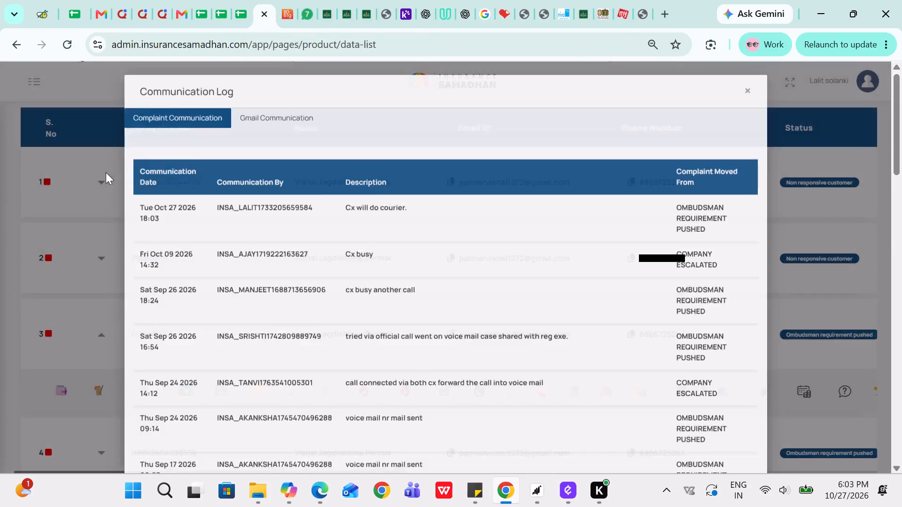
Search all complaints by the copied missed caller's number and check the communication list of the resulting complaint.
{"action": "scroll", "coordinate": [107, 173], "scroll_direction": "up", "scroll_amount": 5}
{"action": "scroll", "coordinate": [66, 195], "scroll_direction": "up", "scroll_amount": 4}
{"action": "left_click_drag", "start_coordinate": [106, 200], "coordinate": [0, 206]}
{"action": "key", "text": "ctrl+v"}
{"action": "left_click", "coordinate": [212, 203]}
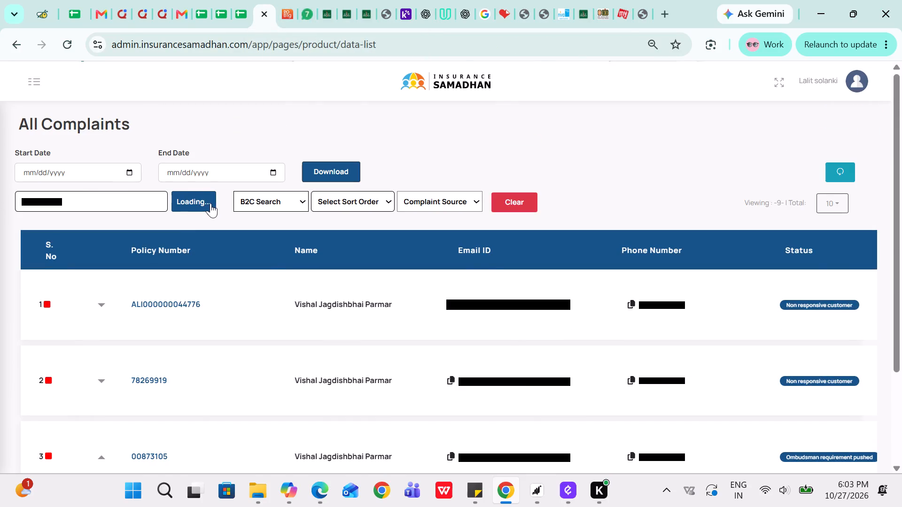
{"action": "left_click", "coordinate": [607, 304]}
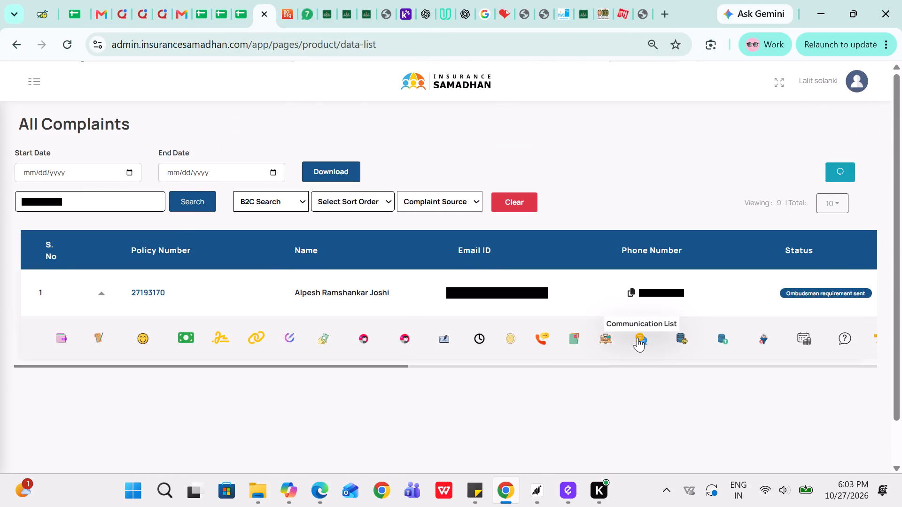
{"action": "left_click", "coordinate": [638, 338]}
{"action": "left_click", "coordinate": [386, 126]}
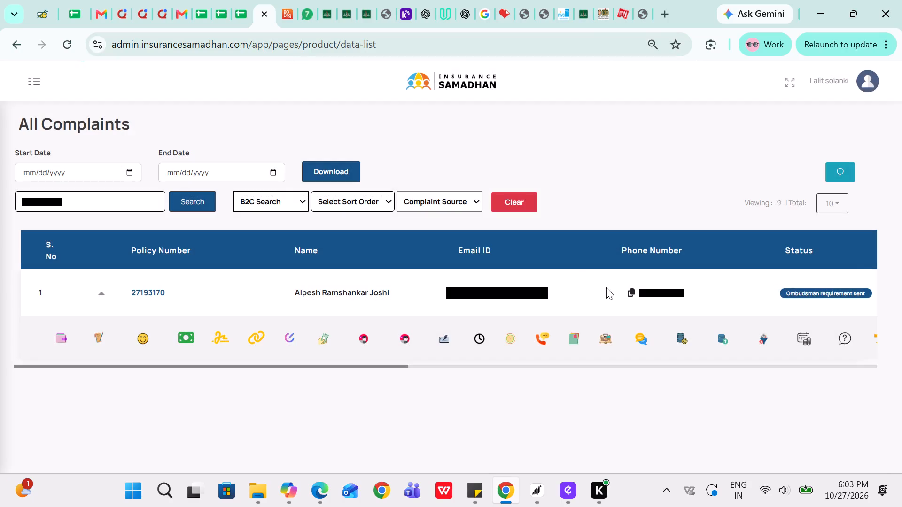
Copy the phone number of the found complaint and call it from the Smartflo dialer.
{"action": "left_click", "coordinate": [638, 290]}
{"action": "left_click", "coordinate": [632, 293]}
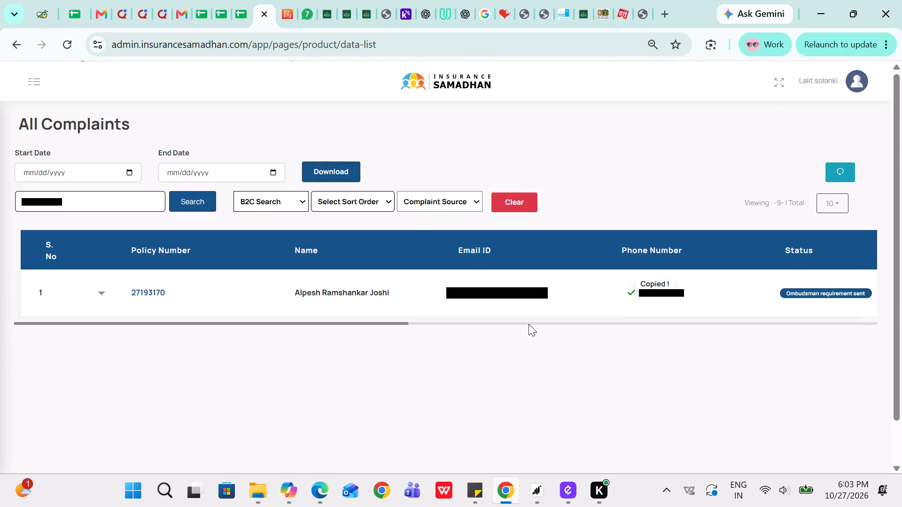
{"action": "left_click", "coordinate": [290, 0]}
{"action": "double_click", "coordinate": [386, 152]}
{"action": "key", "text": "ctrl+v"}
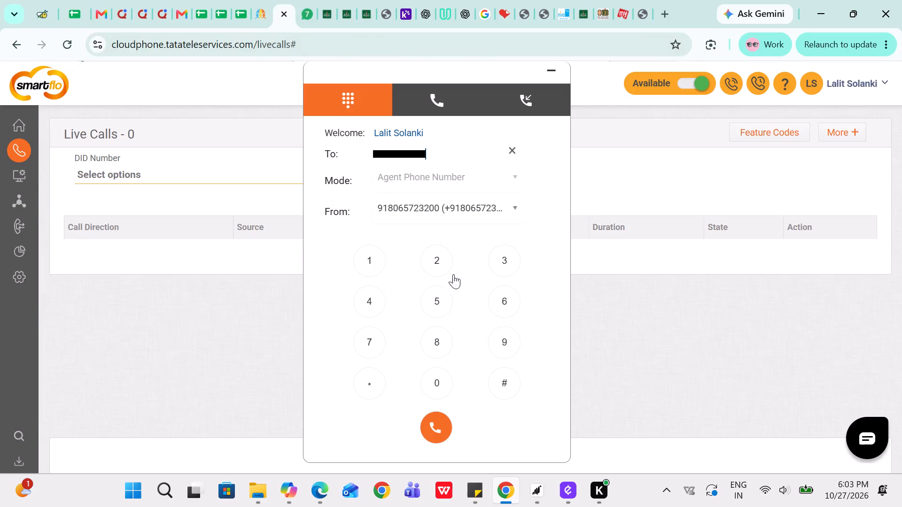
{"action": "left_click", "coordinate": [436, 426]}
{"action": "left_click", "coordinate": [735, 409]}
{"action": "left_click", "coordinate": [848, 141]}
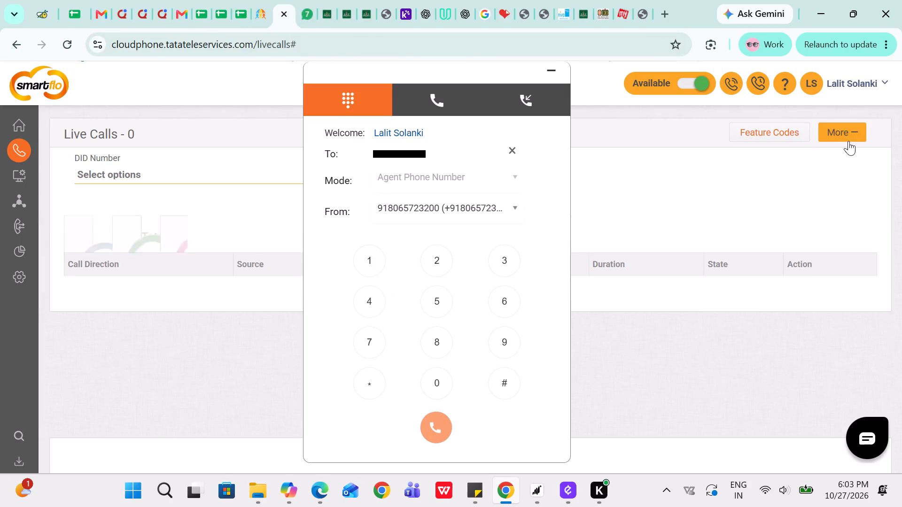
{"action": "left_click", "coordinate": [835, 143]}
{"action": "left_click", "coordinate": [835, 138]}
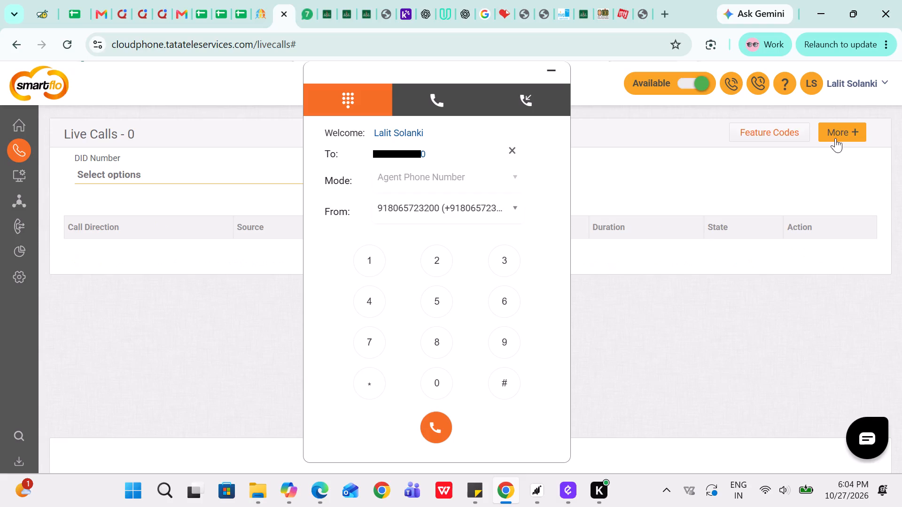
Call the customer again from the Smartflo dialer.
{"action": "left_click", "coordinate": [433, 428]}
{"action": "left_click", "coordinate": [676, 357]}
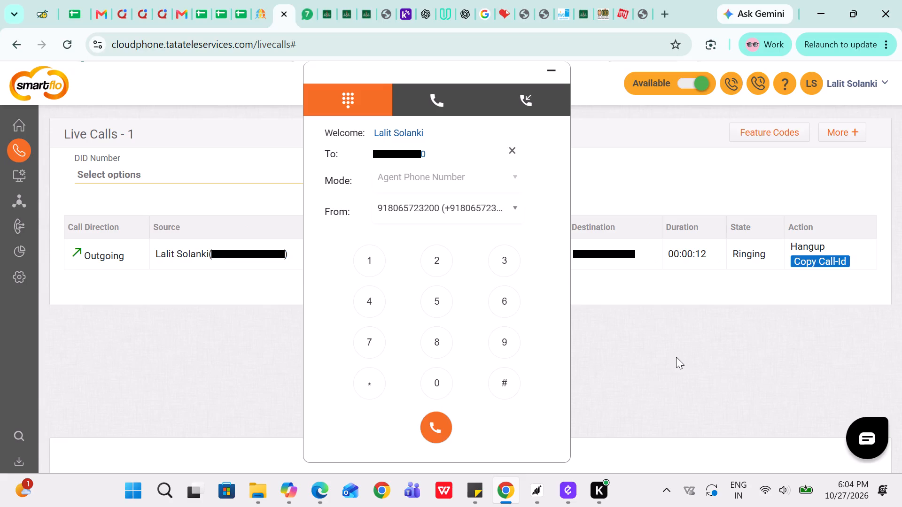
Return to All Complaints in the admin portal and review the dated status history of the called customer's complaint.
{"action": "left_click", "coordinate": [275, 0]}
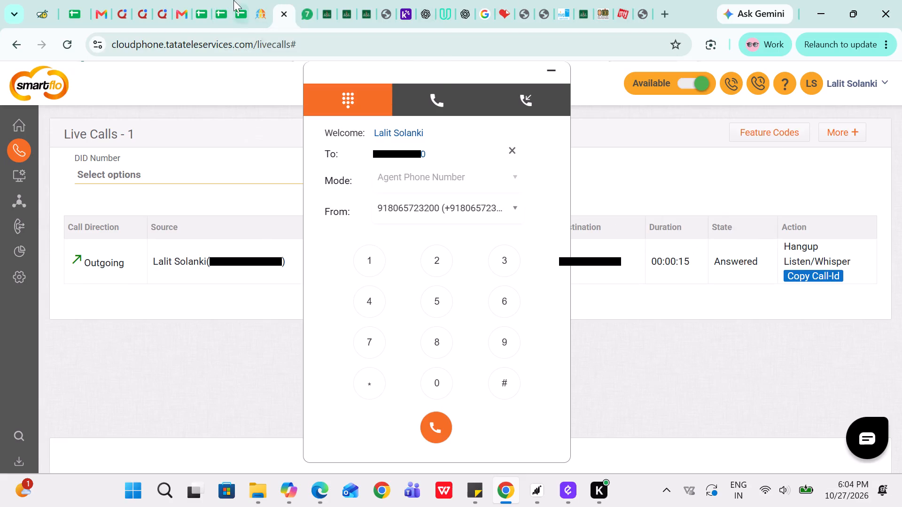
{"action": "left_click", "coordinate": [233, 0]}
{"action": "left_click", "coordinate": [249, 0]}
{"action": "left_click", "coordinate": [259, 0]}
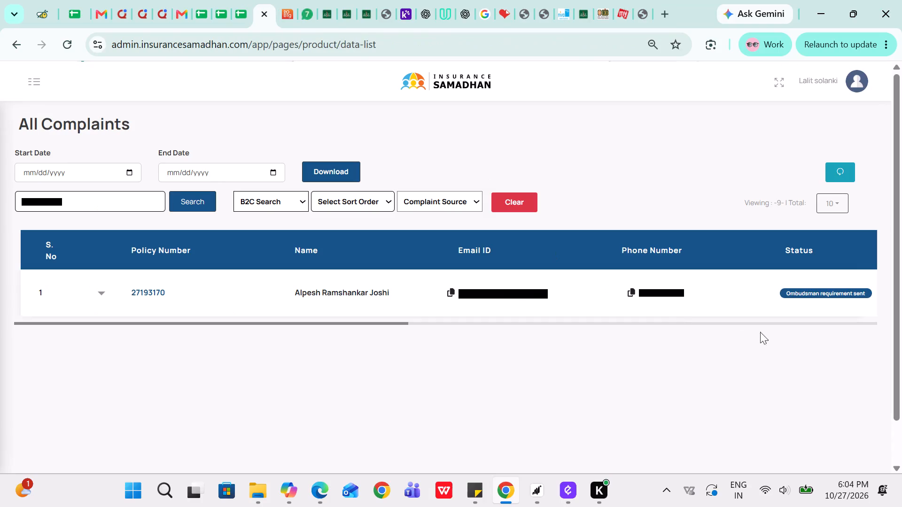
{"action": "left_click", "coordinate": [593, 294]}
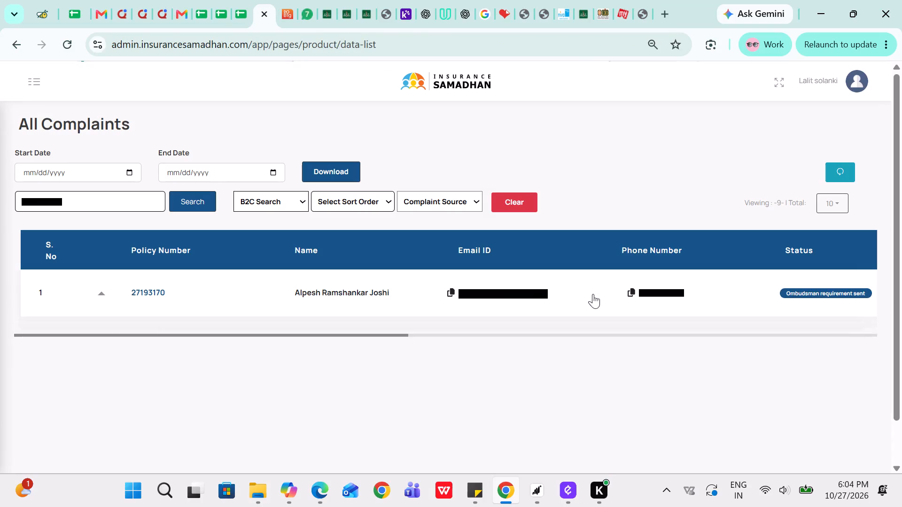
{"action": "left_click", "coordinate": [514, 339]}
{"action": "scroll", "coordinate": [514, 339], "scroll_direction": "down", "scroll_amount": 12}
{"action": "left_click_drag", "start_coordinate": [562, 406], "coordinate": [312, 412]}
{"action": "left_click", "coordinate": [528, 394]}
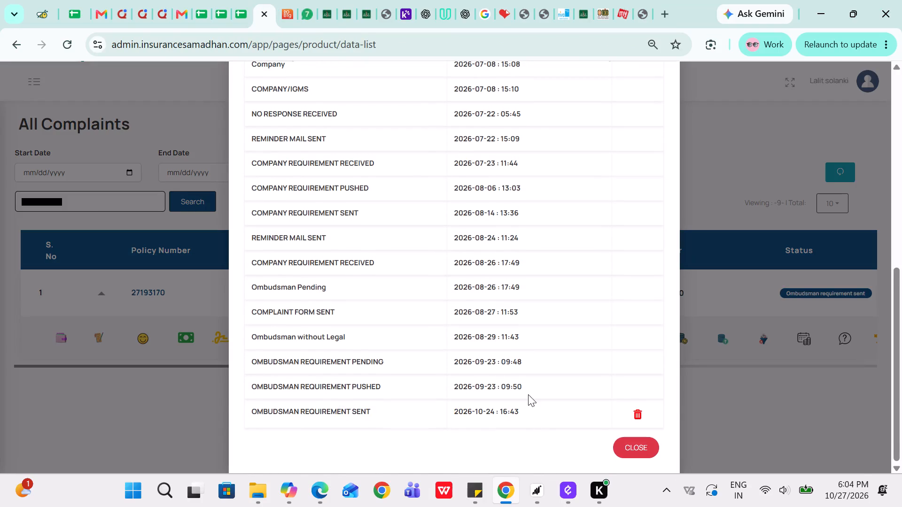
{"action": "left_click", "coordinate": [726, 397]}
Open the complaint's details and review its Ombudsman section, including the requirement dates and courier tracking information.
{"action": "left_click", "coordinate": [145, 293]}
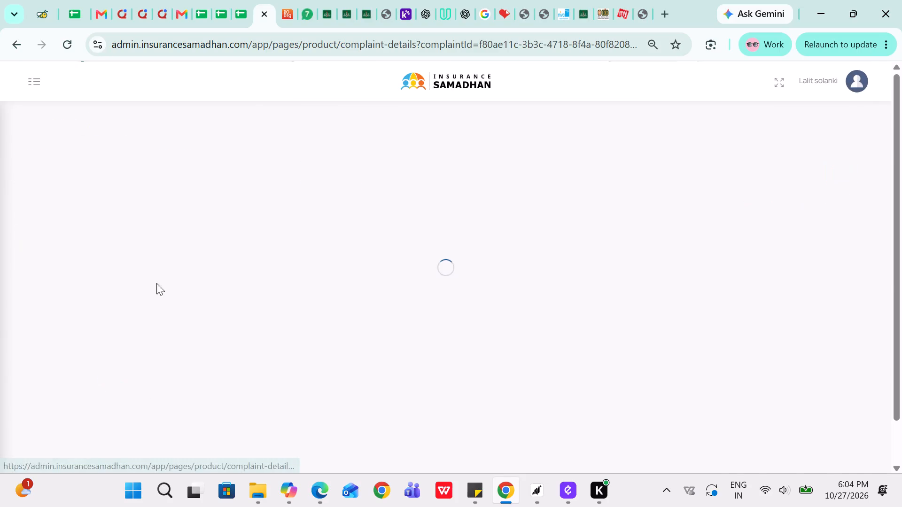
{"action": "left_click", "coordinate": [226, 171]}
{"action": "scroll", "coordinate": [263, 216], "scroll_direction": "down", "scroll_amount": 4}
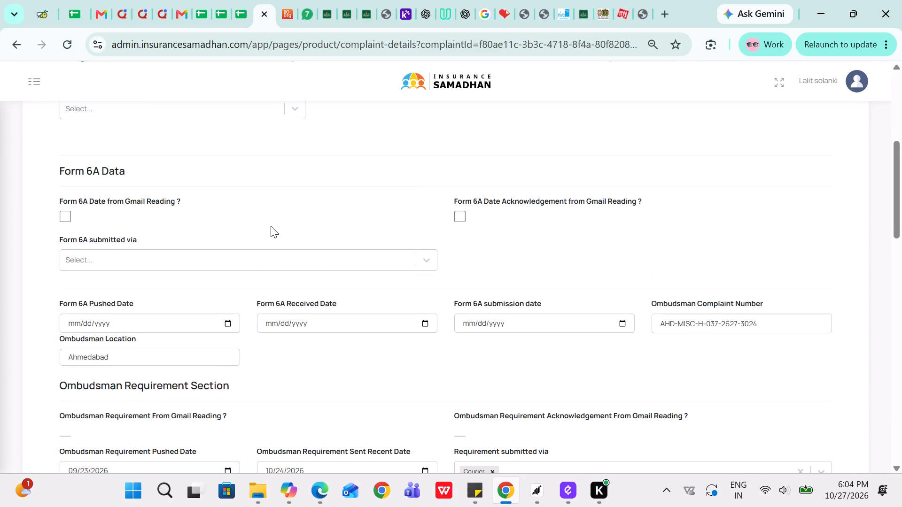
{"action": "scroll", "coordinate": [271, 226], "scroll_direction": "up", "scroll_amount": 3}
{"action": "scroll", "coordinate": [277, 247], "scroll_direction": "down", "scroll_amount": 4}
{"action": "scroll", "coordinate": [369, 278], "scroll_direction": "down", "scroll_amount": 2}
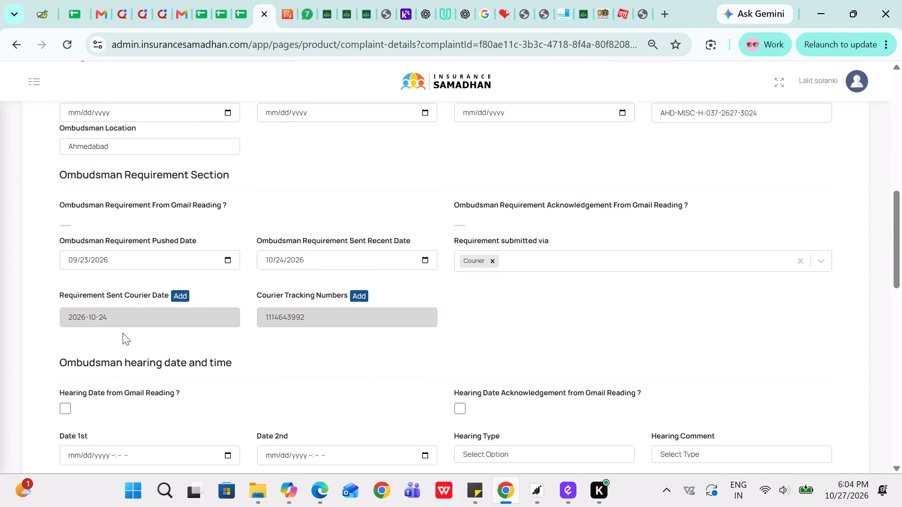
{"action": "scroll", "coordinate": [358, 335], "scroll_direction": "up", "scroll_amount": 14}
{"action": "scroll", "coordinate": [536, 382], "scroll_direction": "up", "scroll_amount": 3}
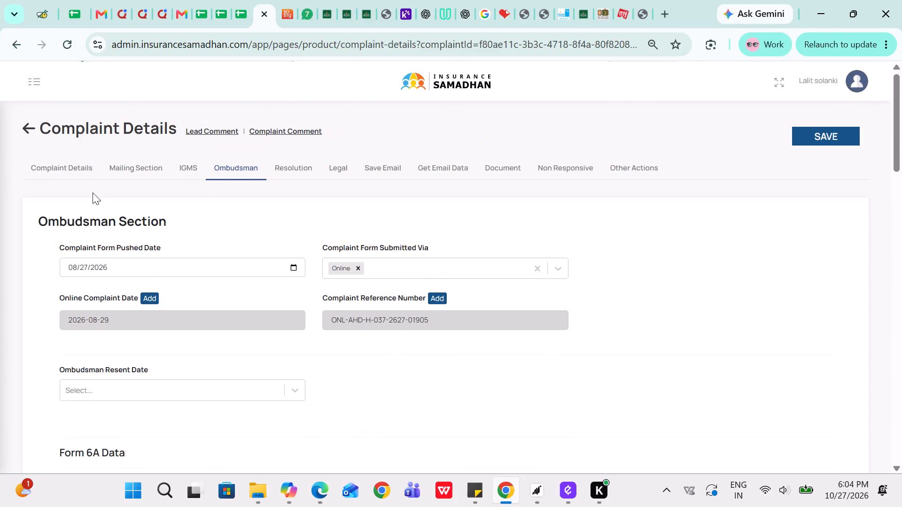
{"action": "left_click", "coordinate": [73, 167]}
Enter Connected as the call status in row 33 of the Oct 26 miss call sheet.
{"action": "left_click", "coordinate": [233, 0]}
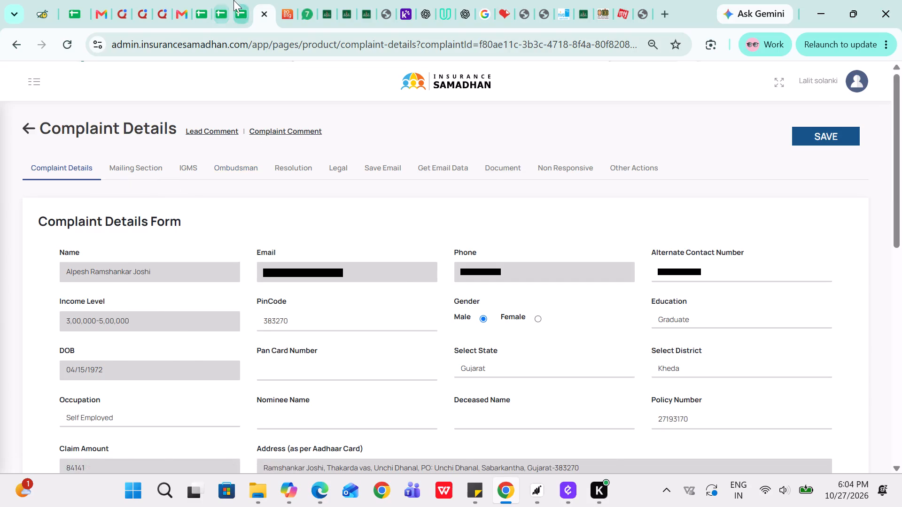
{"action": "key", "text": "Right"}
{"action": "key", "text": "Right"}
{"action": "key", "text": "Right"}
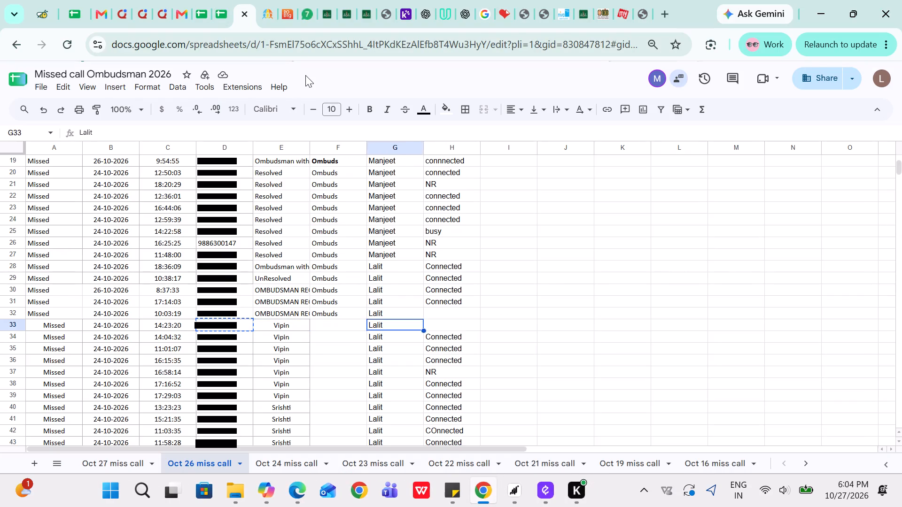
{"action": "key", "text": "Right"}
{"action": "type", "text": "Connected"}
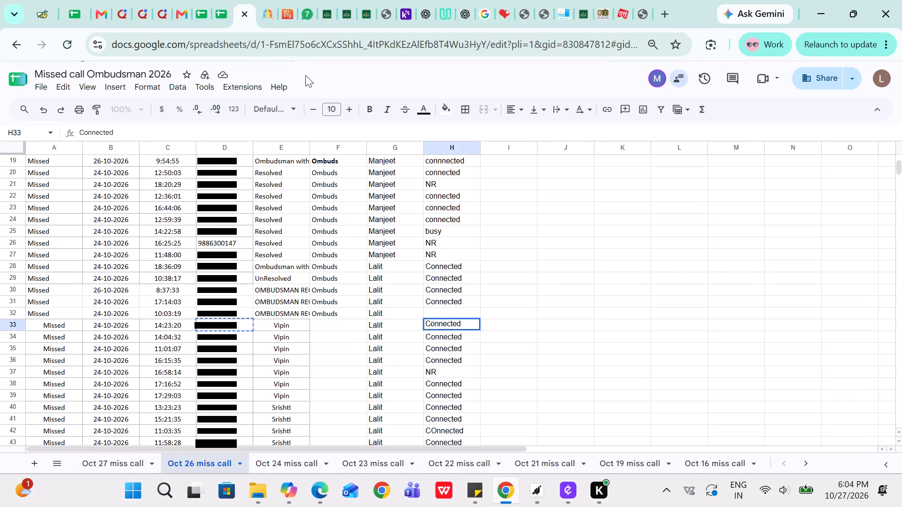
{"action": "key", "text": "Up"}
Copy the missed caller's phone number from row 32 of the Oct 26 miss call sheet.
{"action": "key", "text": "Left"}
{"action": "key", "text": "Left"}
{"action": "key", "text": "Left"}
{"action": "key", "text": "Left"}
{"action": "key", "text": "ctrl+c"}
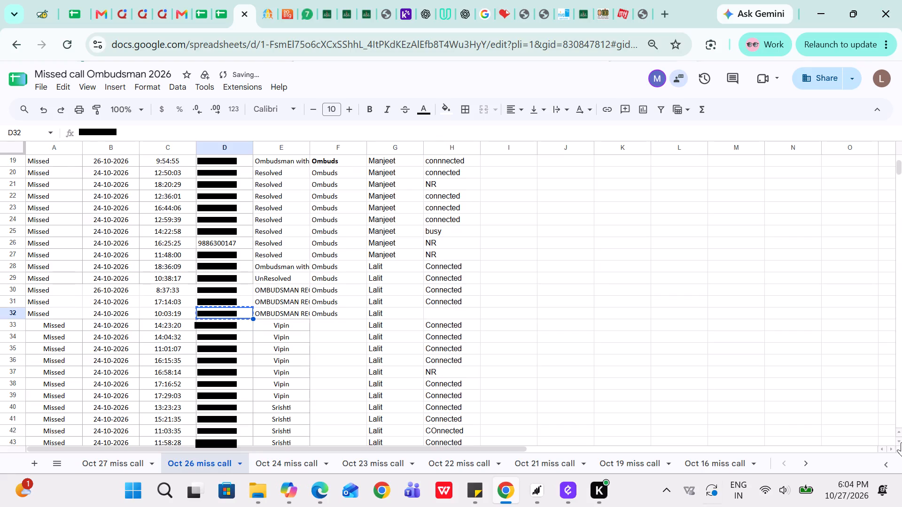
Add the complaint comment "Wait for response." to the called customer's complaint, save it and return to the complaints list.
{"action": "left_click", "coordinate": [274, 0]}
{"action": "scroll", "coordinate": [312, 176], "scroll_direction": "up", "scroll_amount": 4}
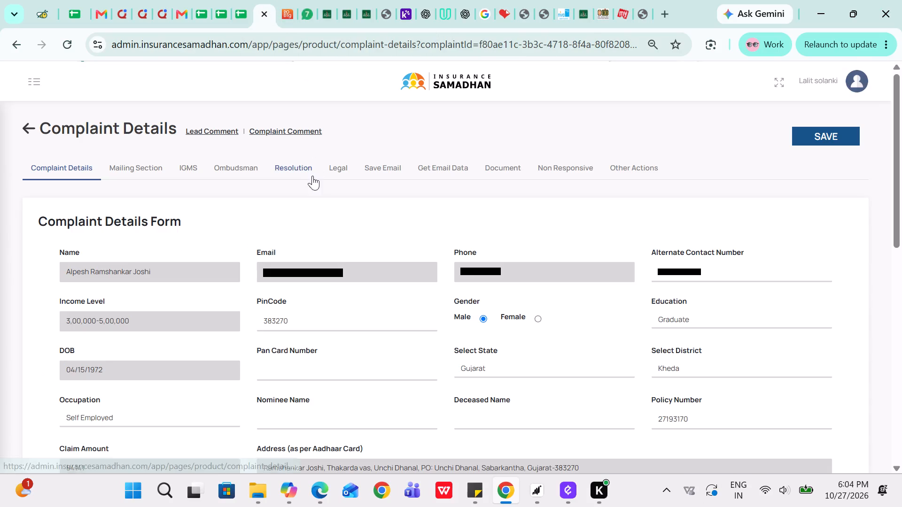
{"action": "left_click", "coordinate": [308, 132]}
{"action": "scroll", "coordinate": [463, 333], "scroll_direction": "down", "scroll_amount": 4}
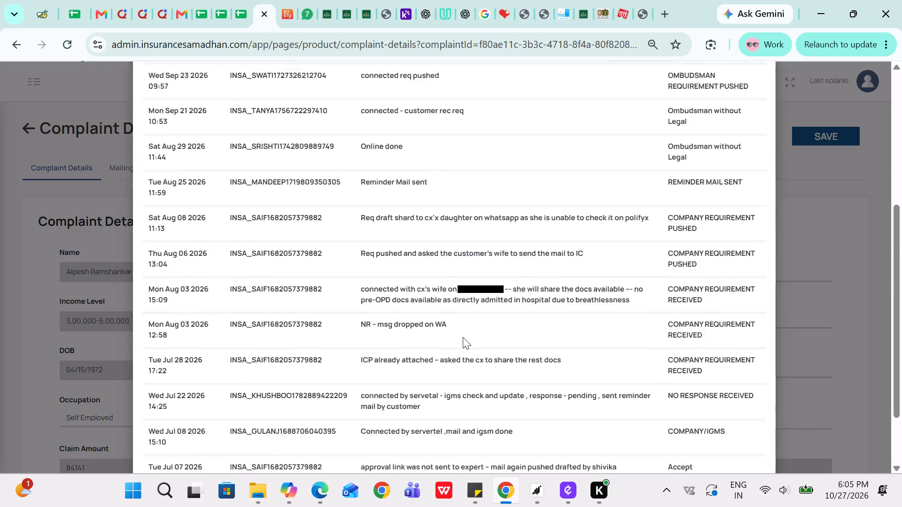
{"action": "scroll", "coordinate": [463, 337], "scroll_direction": "down", "scroll_amount": 7}
{"action": "left_click", "coordinate": [507, 443]}
{"action": "left_click", "coordinate": [490, 305]}
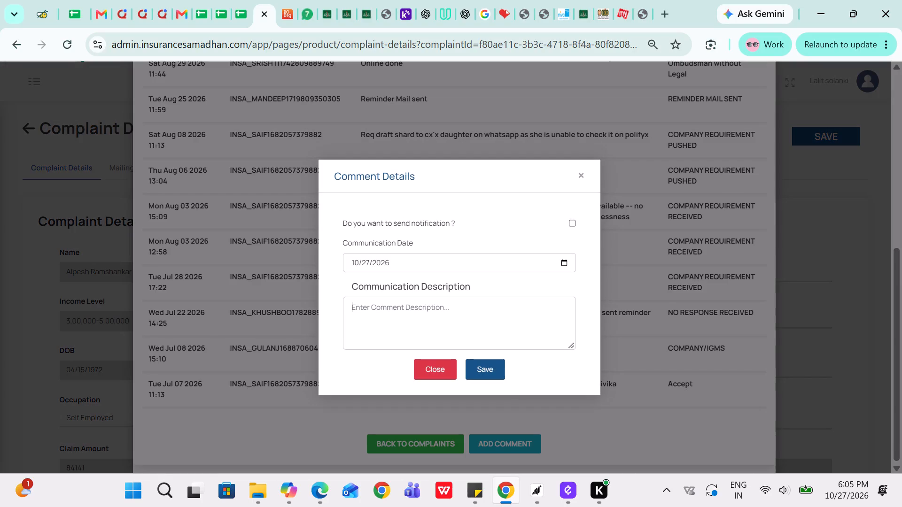
{"action": "type", "text": "Wait for response."}
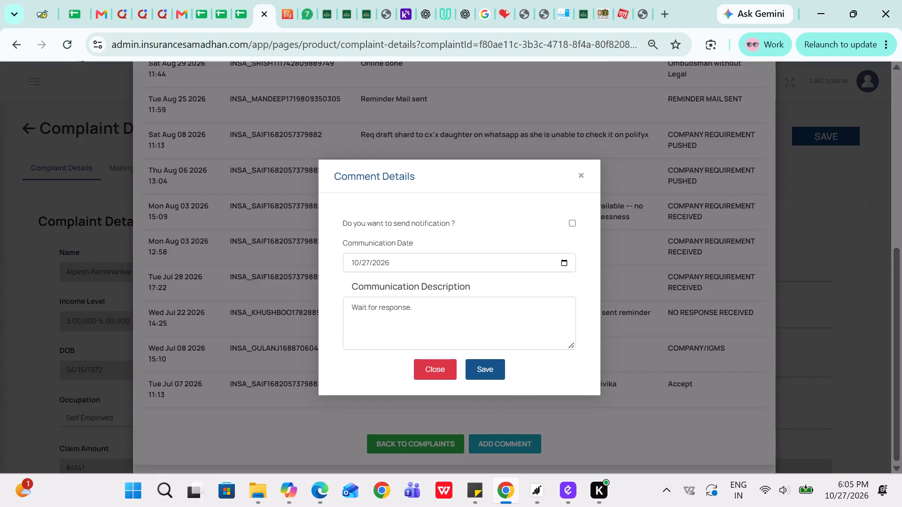
{"action": "left_click", "coordinate": [497, 367]}
{"action": "left_click_drag", "start_coordinate": [37, 288], "coordinate": [32, 288]}
{"action": "left_click", "coordinate": [0, 257]}
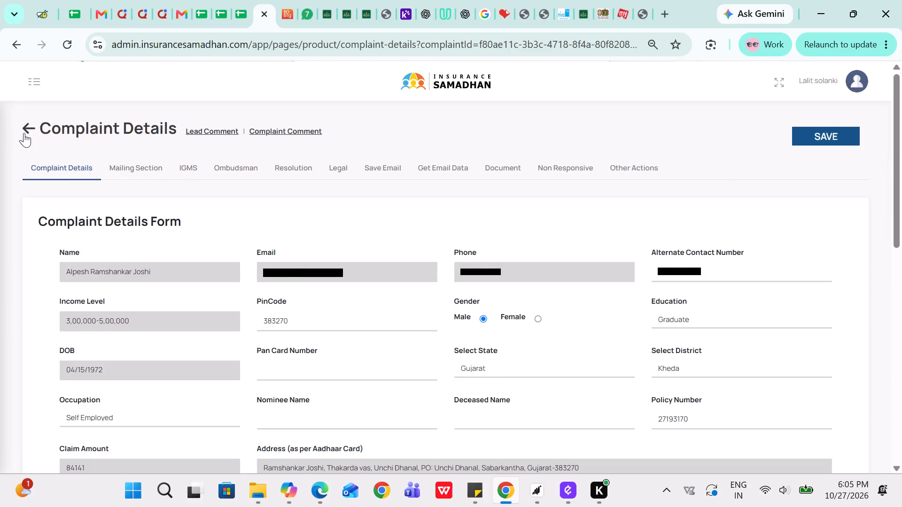
{"action": "left_click", "coordinate": [31, 125]}
Copy the phone number in row 32 of the Oct 26 miss call sheet and search all complaints by it.
{"action": "left_click", "coordinate": [247, 0]}
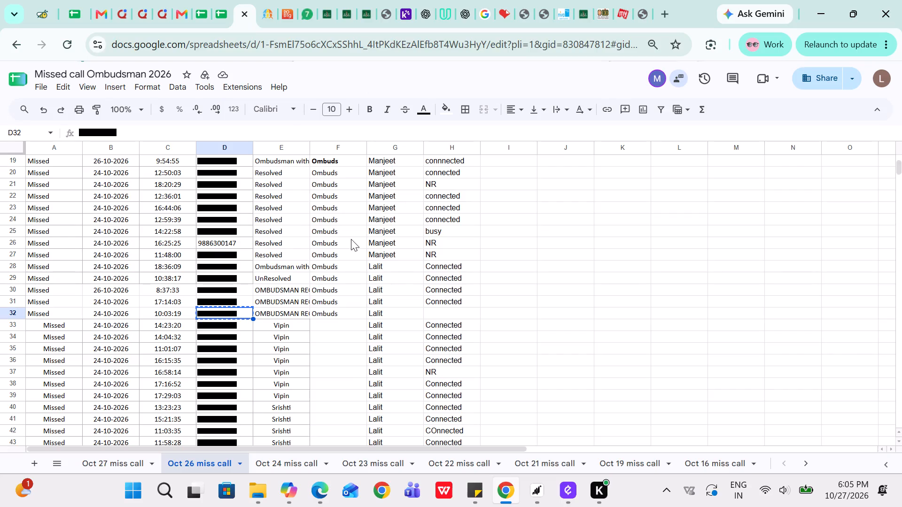
{"action": "key", "text": "ctrl+c"}
{"action": "left_click", "coordinate": [269, 0]}
{"action": "left_click_drag", "start_coordinate": [109, 198], "coordinate": [0, 224]}
{"action": "key", "text": "ctrl+v"}
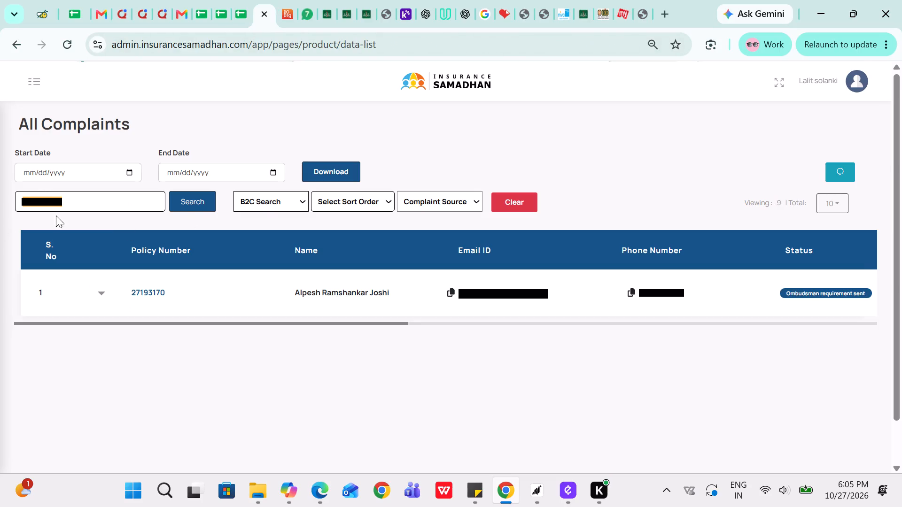
{"action": "left_click", "coordinate": [221, 202]}
{"action": "left_click", "coordinate": [206, 200]}
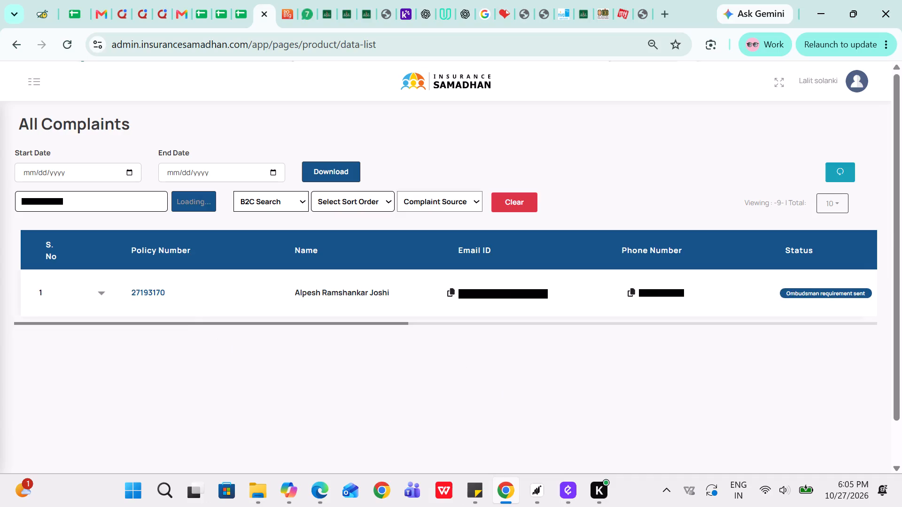
Expand the found complaint and read the latest entries in its communication list.
{"action": "left_click", "coordinate": [627, 284]}
{"action": "left_click", "coordinate": [613, 280]}
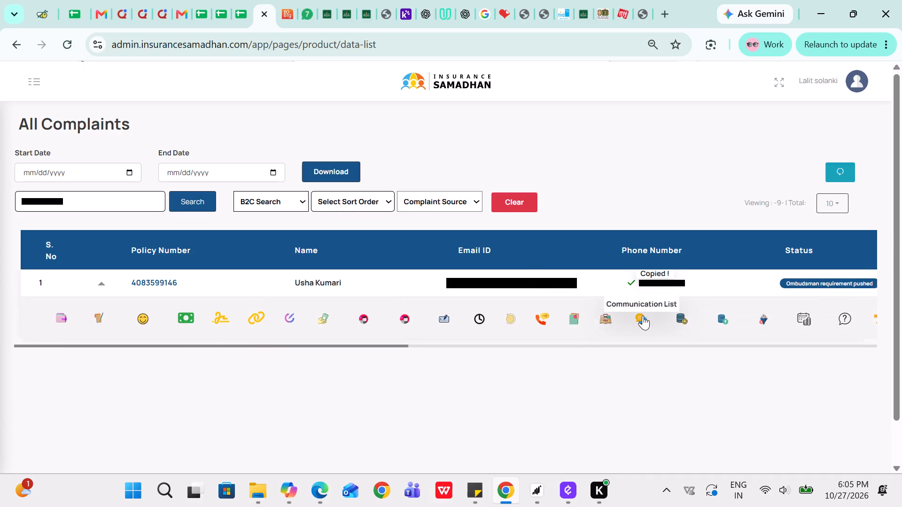
{"action": "left_click", "coordinate": [643, 318]}
{"action": "left_click_drag", "start_coordinate": [431, 280], "coordinate": [279, 296]}
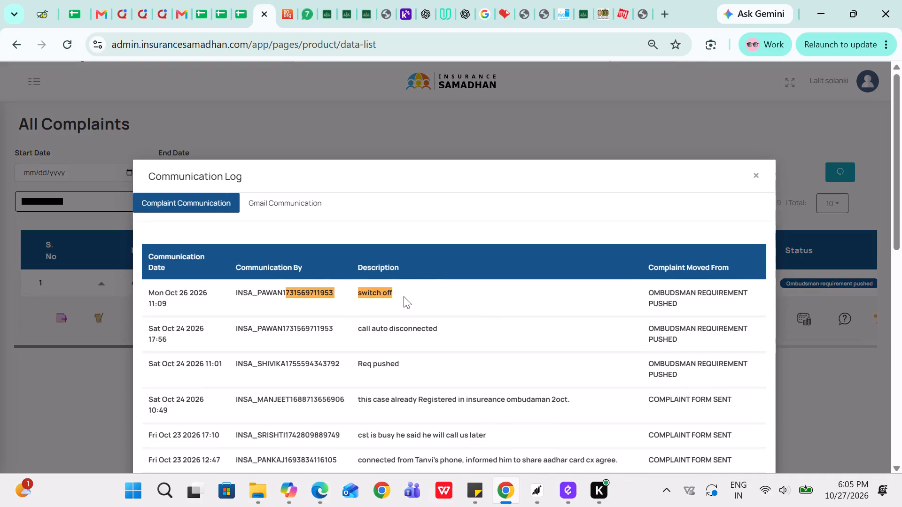
{"action": "left_click", "coordinate": [404, 296]}
{"action": "left_click_drag", "start_coordinate": [427, 288], "coordinate": [254, 300]}
{"action": "left_click", "coordinate": [363, 300]}
{"action": "left_click", "coordinate": [438, 292]}
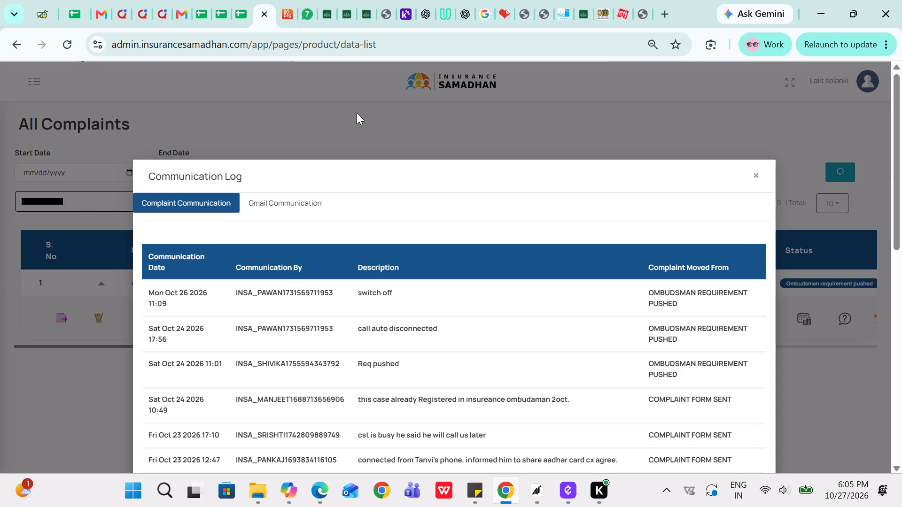
{"action": "left_click", "coordinate": [357, 113]}
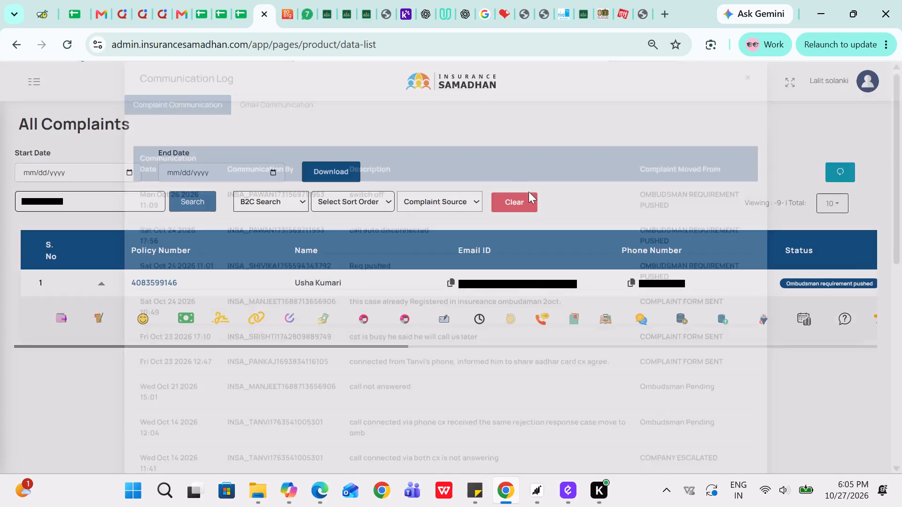
Copy the phone number from the found complaint and call the customer back through the Smartflo dialer.
{"action": "left_click", "coordinate": [628, 282]}
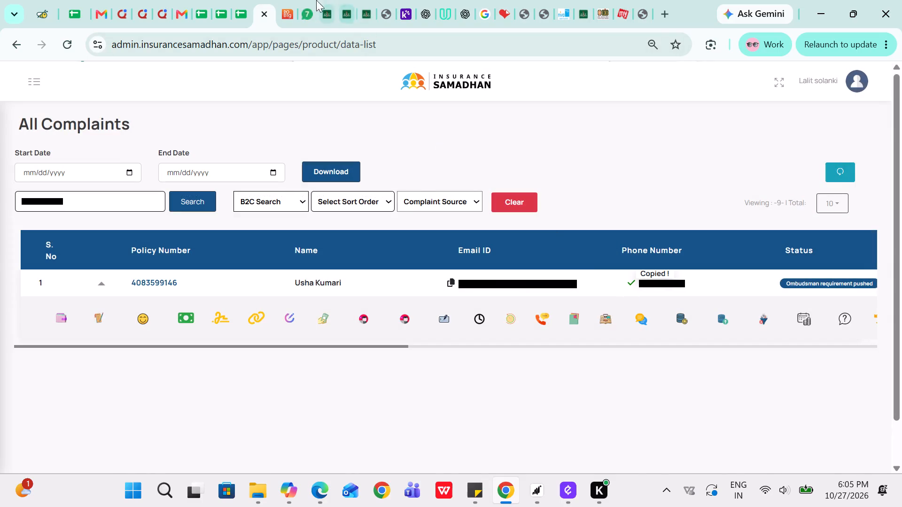
{"action": "left_click", "coordinate": [283, 0]}
{"action": "double_click", "coordinate": [397, 146]}
{"action": "double_click", "coordinate": [401, 156]}
{"action": "key", "text": "ctrl+v"}
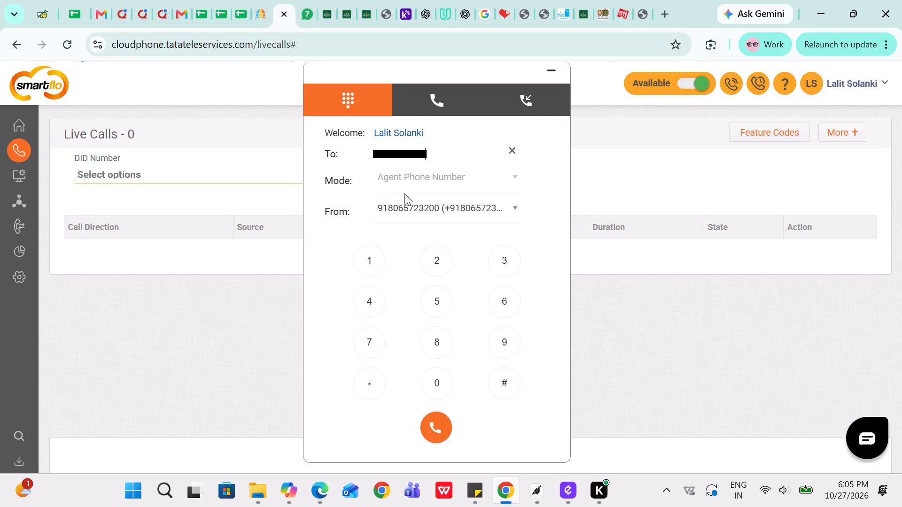
{"action": "left_click", "coordinate": [446, 420]}
{"action": "left_click", "coordinate": [642, 366]}
Review the missed-call rows and their call statuses in the Oct 26 miss call sheet.
{"action": "left_click", "coordinate": [239, 0]}
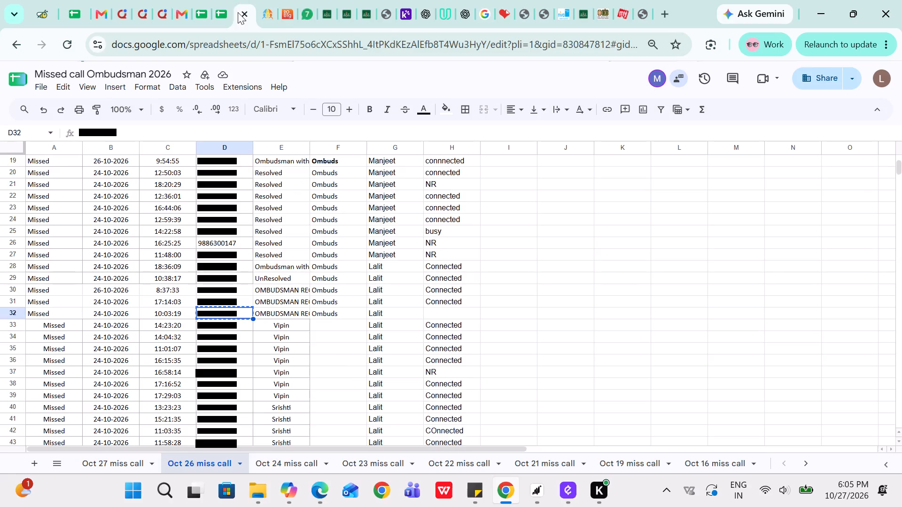
{"action": "scroll", "coordinate": [331, 247], "scroll_direction": "up", "scroll_amount": 7}
{"action": "scroll", "coordinate": [331, 247], "scroll_direction": "down", "scroll_amount": 3}
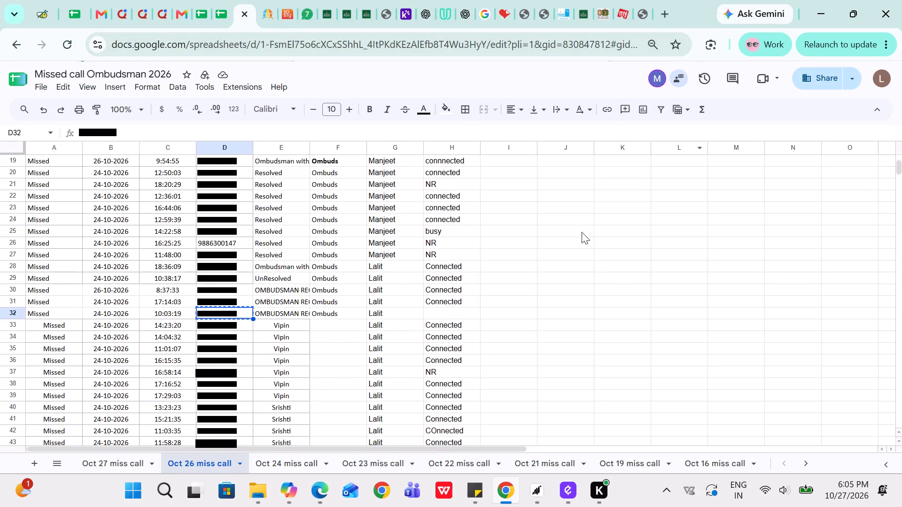
{"action": "scroll", "coordinate": [472, 351], "scroll_direction": "down", "scroll_amount": 4}
{"action": "scroll", "coordinate": [472, 351], "scroll_direction": "up", "scroll_amount": 7}
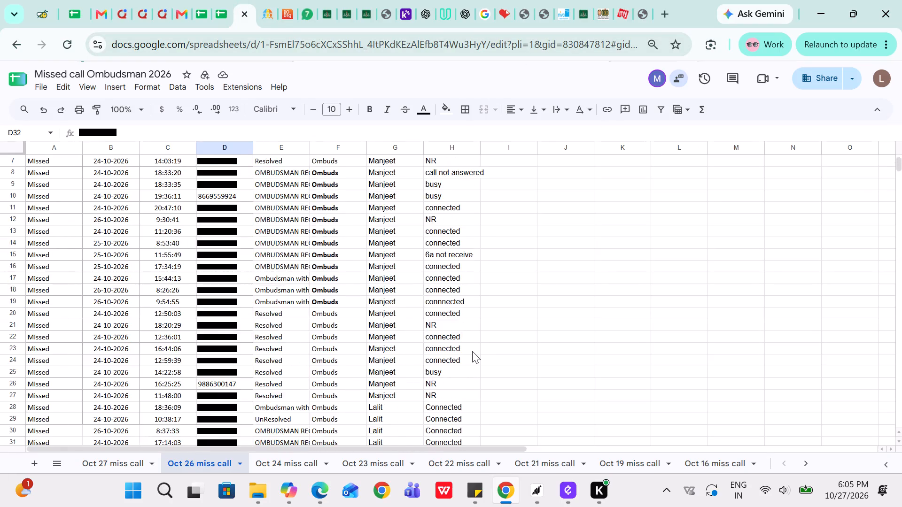
{"action": "scroll", "coordinate": [472, 351], "scroll_direction": "up", "scroll_amount": 7}
{"action": "scroll", "coordinate": [472, 351], "scroll_direction": "down", "scroll_amount": 3}
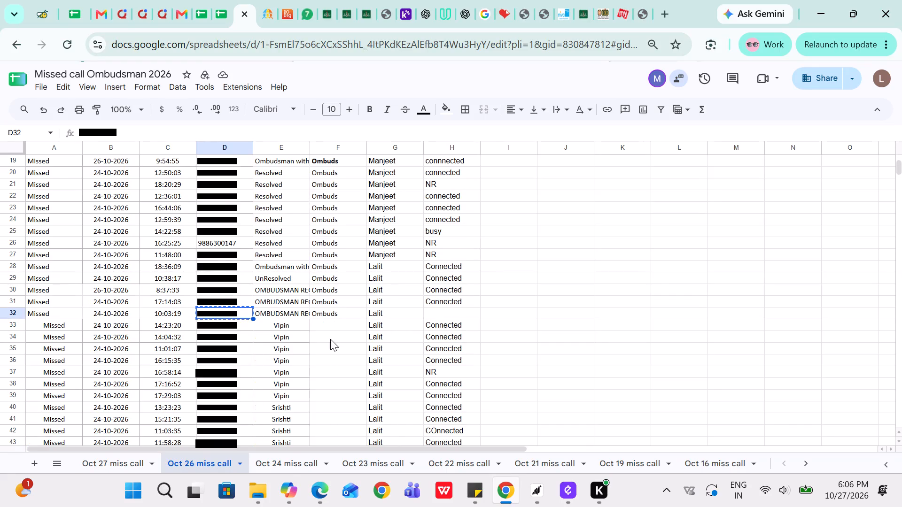
Examine the missed-call rows and call statuses in the Oct 24 miss call sheet.
{"action": "left_click", "coordinate": [286, 462]}
{"action": "scroll", "coordinate": [491, 320], "scroll_direction": "up", "scroll_amount": 6}
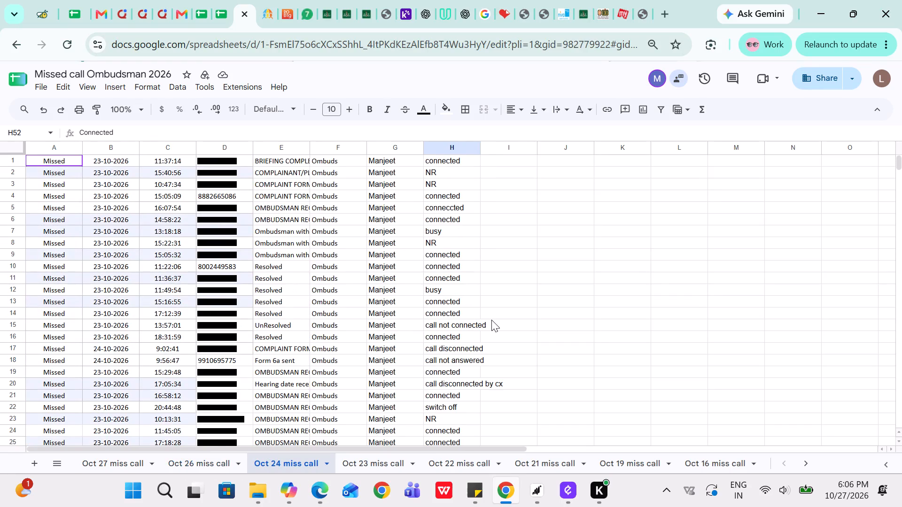
{"action": "scroll", "coordinate": [491, 320], "scroll_direction": "up", "scroll_amount": 6}
{"action": "scroll", "coordinate": [491, 320], "scroll_direction": "down", "scroll_amount": 8}
{"action": "scroll", "coordinate": [491, 320], "scroll_direction": "up", "scroll_amount": 2}
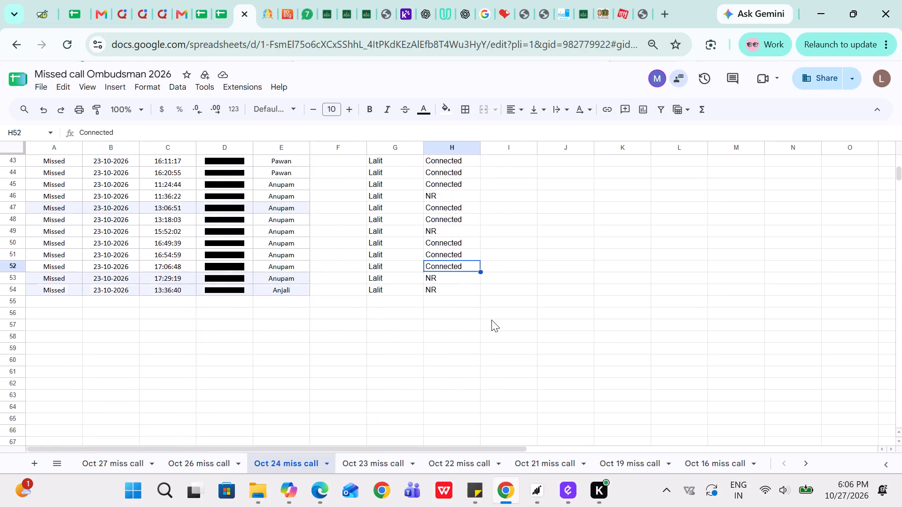
Go back to the Oct 26 miss call sheet and switch to the found complaint on the Insurance Samadhan All Complaints page.
{"action": "scroll", "coordinate": [491, 320], "scroll_direction": "up", "scroll_amount": 13}
{"action": "left_click", "coordinate": [201, 465]}
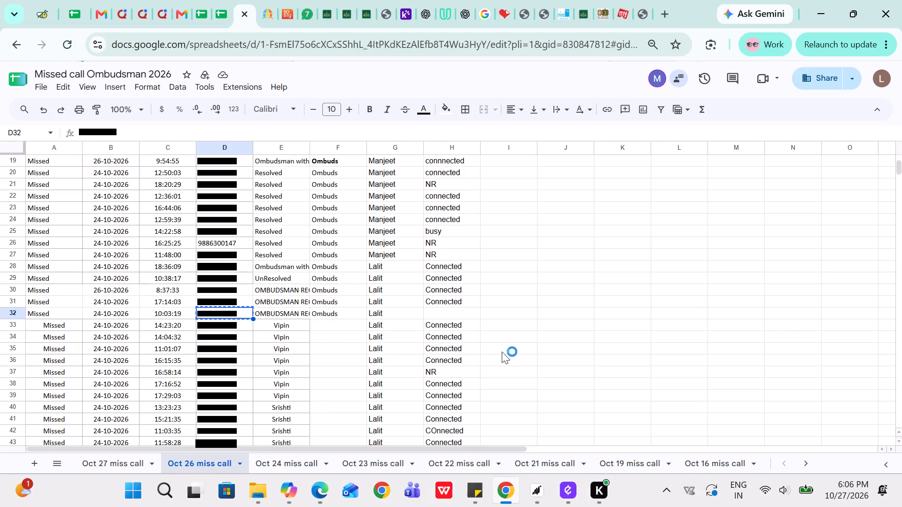
{"action": "left_click", "coordinate": [273, 0]}
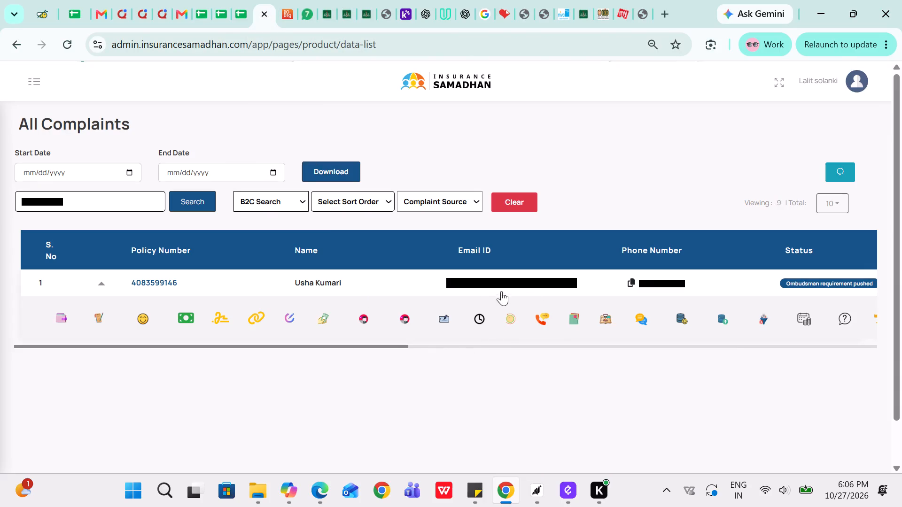
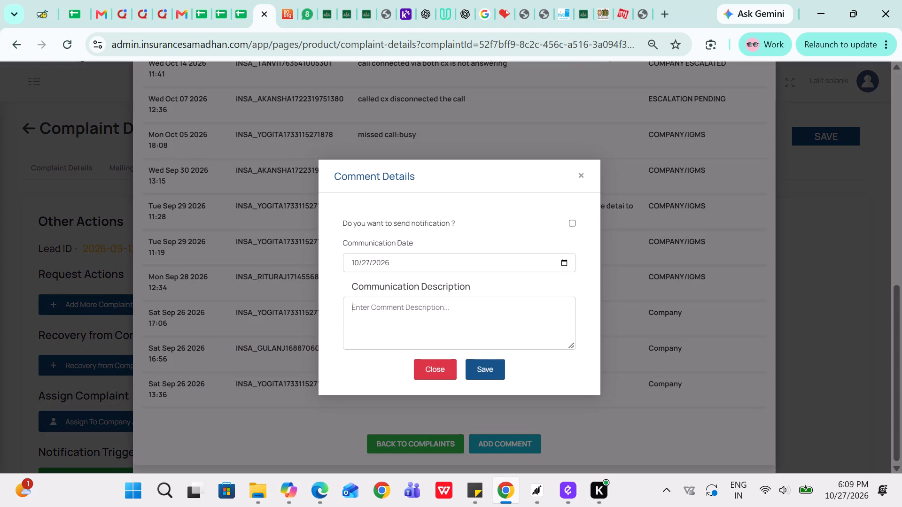
Save the comment "Cx will do courier." on the open complaint, dated 10/27/2026, and close the comment list.
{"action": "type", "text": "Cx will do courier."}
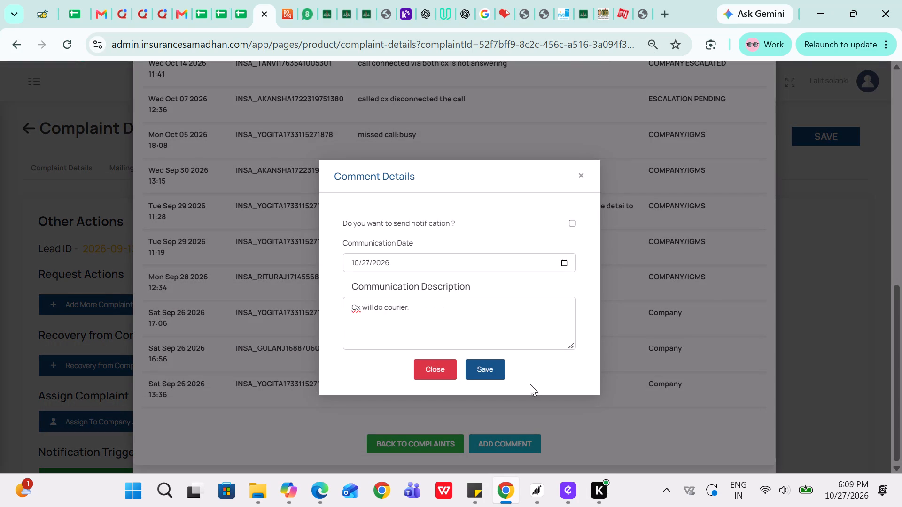
{"action": "left_click", "coordinate": [485, 370]}
{"action": "left_click", "coordinate": [0, 219]}
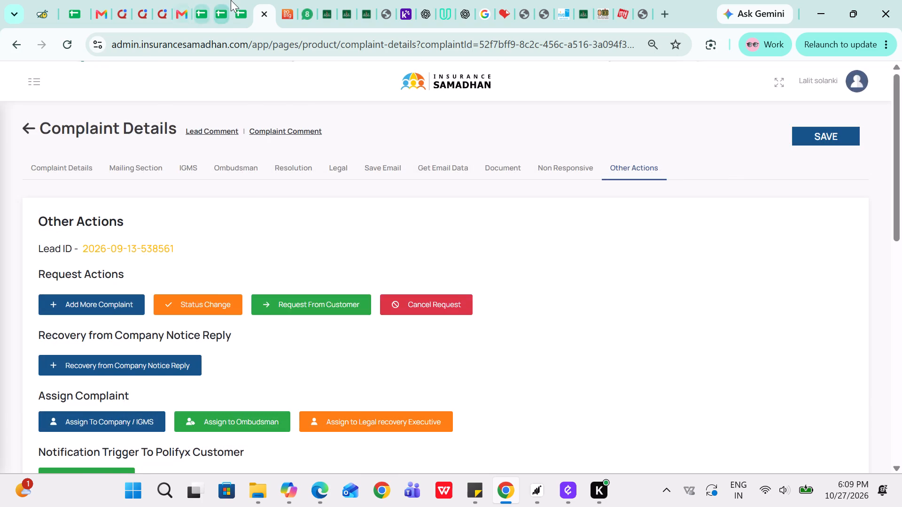
Record the call status "Connected" in column H of row 32 in the Oct 26 miss call sheet.
{"action": "left_click", "coordinate": [231, 0]}
{"action": "left_click", "coordinate": [240, 0]}
{"action": "key", "text": "Right"}
{"action": "key", "text": "Right"}
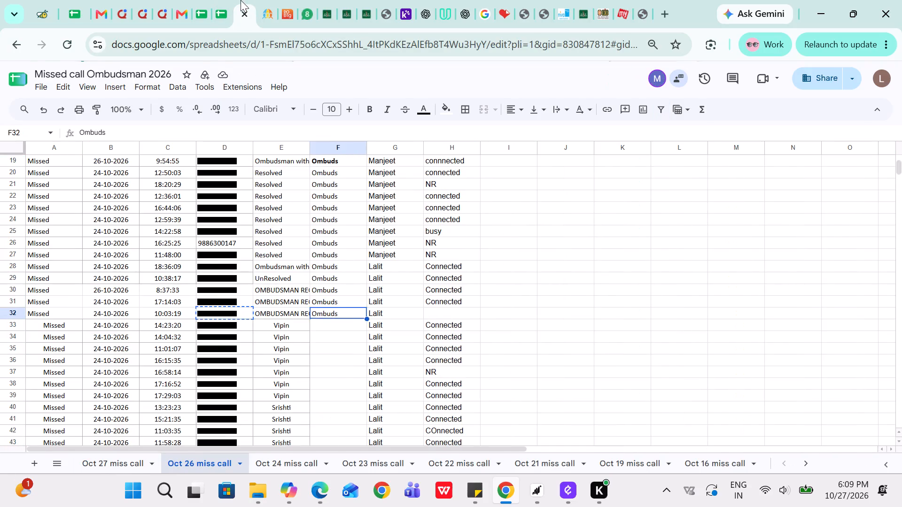
{"action": "key", "text": "Right"}
{"action": "key", "text": "Right"}
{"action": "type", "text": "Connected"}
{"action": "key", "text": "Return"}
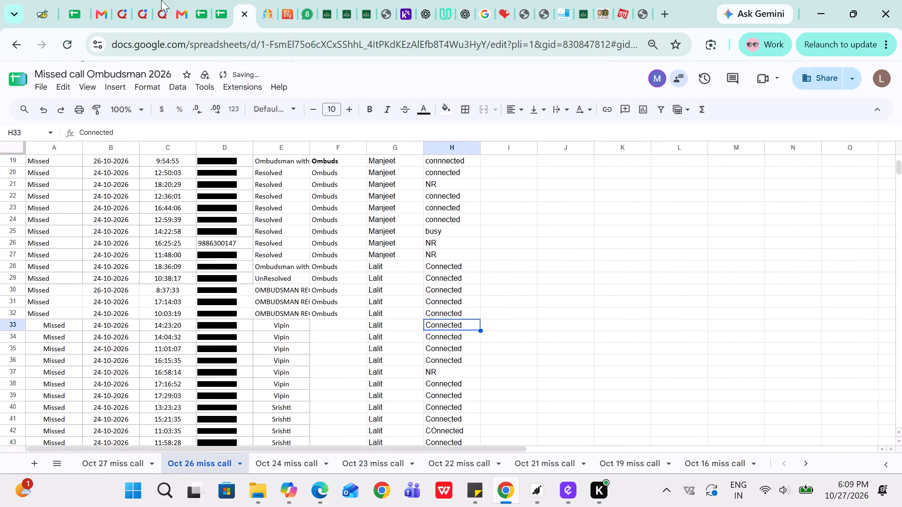
Go back from the complaint's details in Insurance Samadhan to the All Complaints list.
{"action": "left_click", "coordinate": [266, 0]}
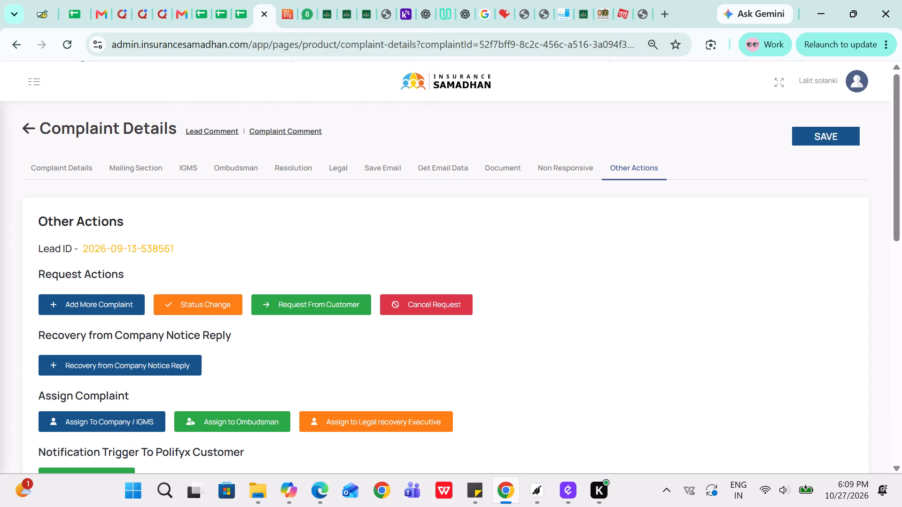
{"action": "left_click", "coordinate": [23, 131]}
{"action": "left_click", "coordinate": [412, 117]}
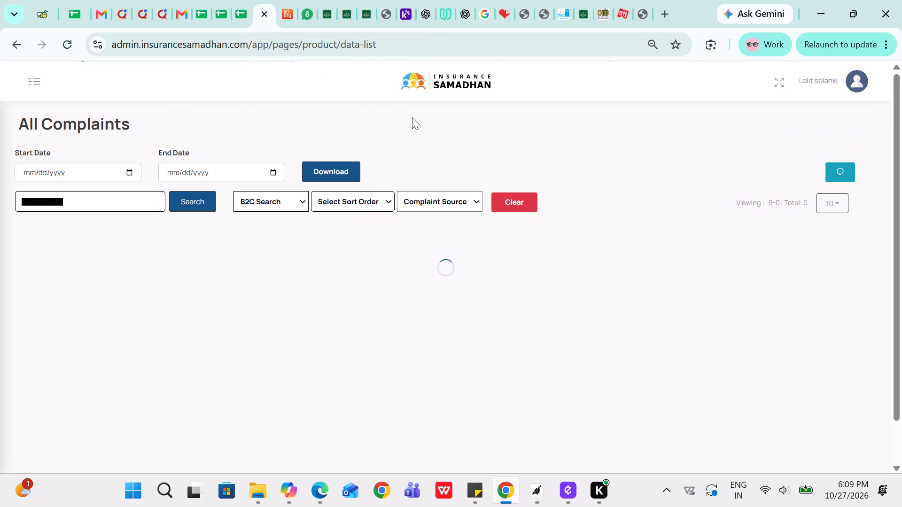
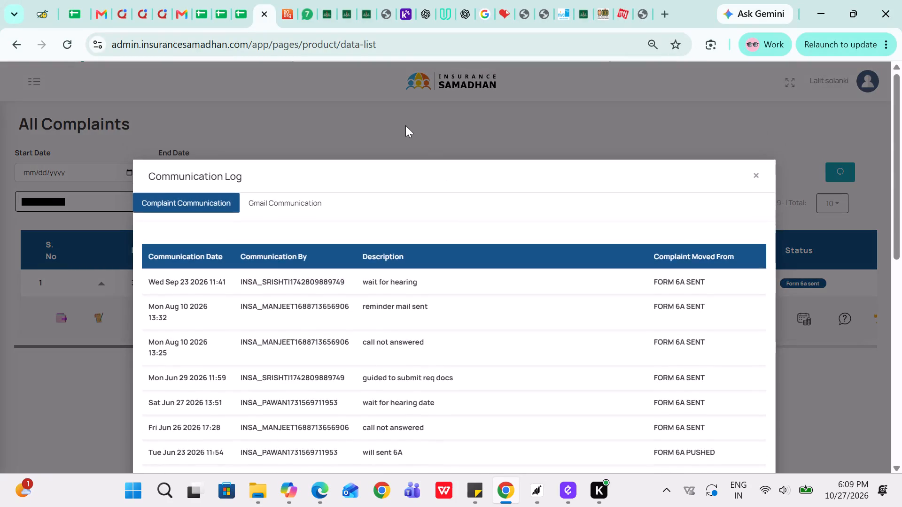
Close the communication log, copy the customer's phone number from the found complaint, and call it through the Smartflo dialer.
{"action": "left_click", "coordinate": [405, 125]}
{"action": "left_click", "coordinate": [630, 283]}
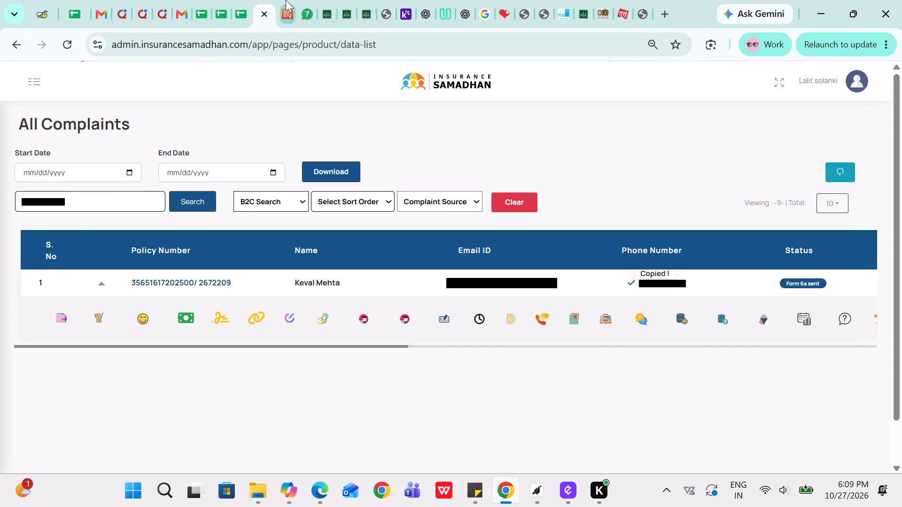
{"action": "left_click", "coordinate": [286, 0]}
{"action": "double_click", "coordinate": [400, 152]}
{"action": "key", "text": "ctrl+v"}
{"action": "left_click", "coordinate": [439, 429]}
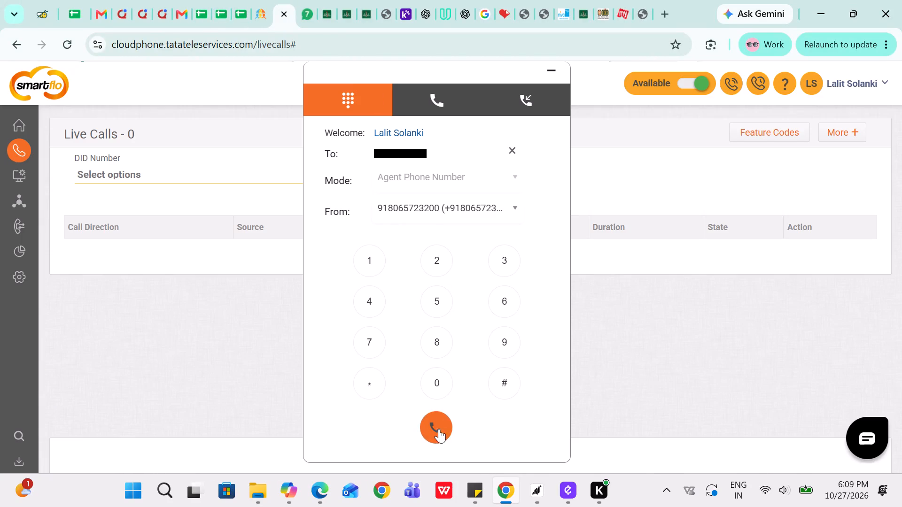
{"action": "left_click", "coordinate": [266, 0]}
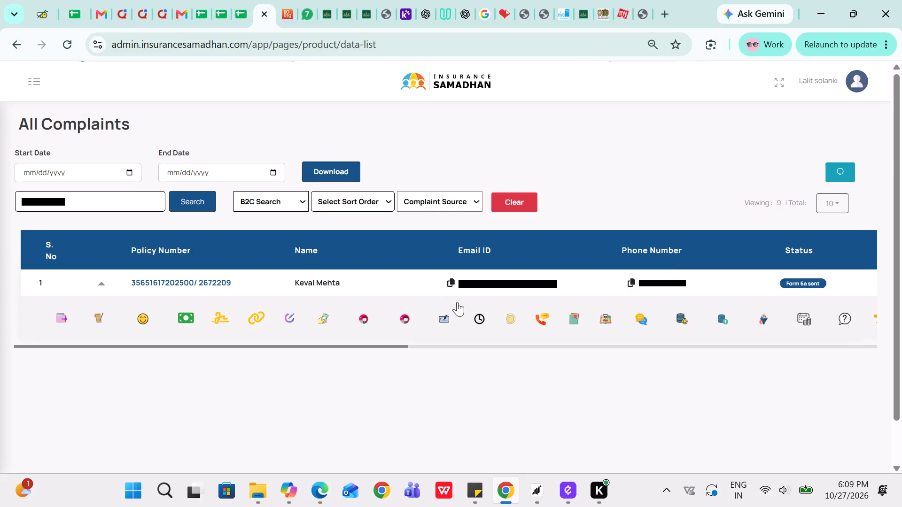
Switch to the Smartflo Live Calls page and show the additional call statistics to check the attempted and missed call counts.
{"action": "left_click", "coordinate": [274, 0]}
{"action": "left_click", "coordinate": [283, 0]}
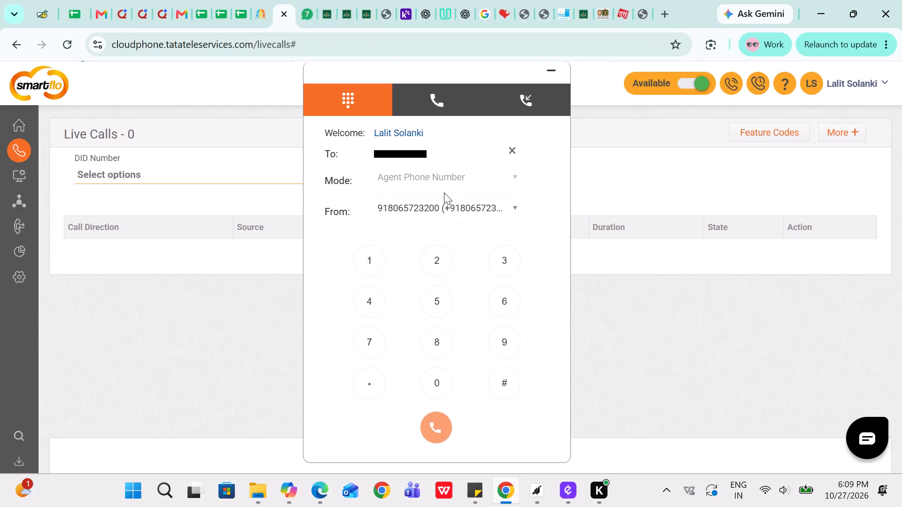
{"action": "left_click", "coordinate": [846, 134]}
{"action": "left_click", "coordinate": [846, 134]}
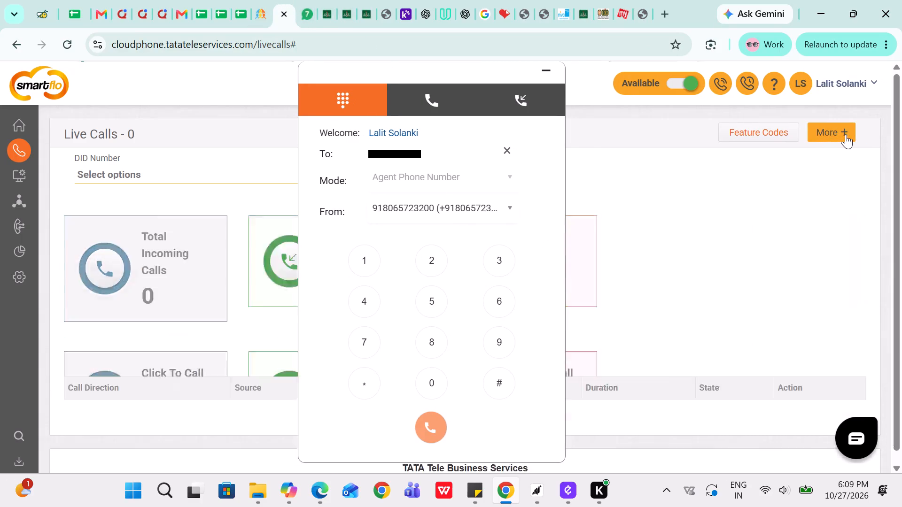
{"action": "left_click", "coordinate": [846, 134]}
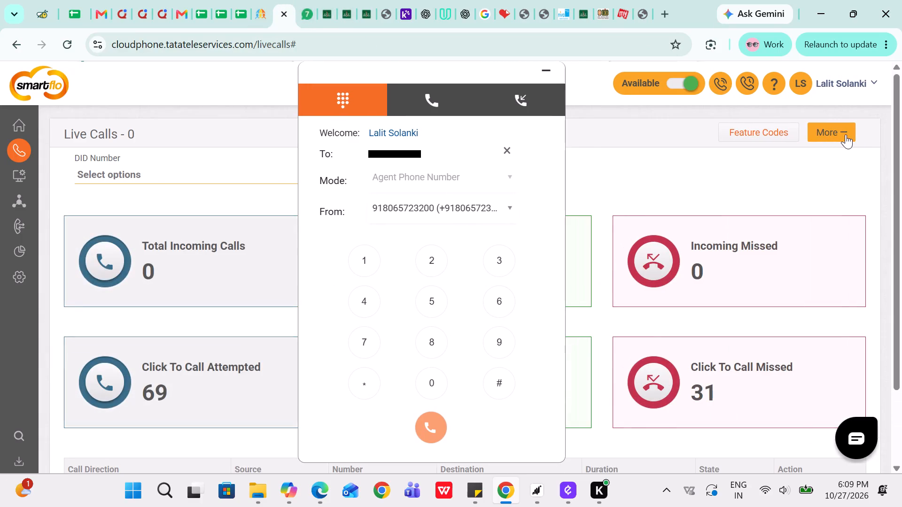
Hide the additional call statistics on the Live Calls page.
{"action": "left_click", "coordinate": [846, 134]}
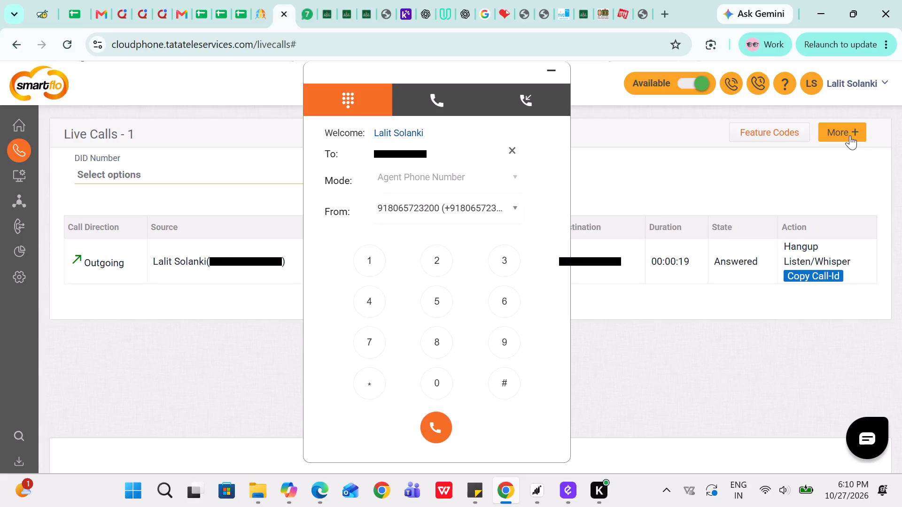
Switch to the Insurance Samadhan complaints list and review the found complaint's communication log.
{"action": "left_click", "coordinate": [259, 0]}
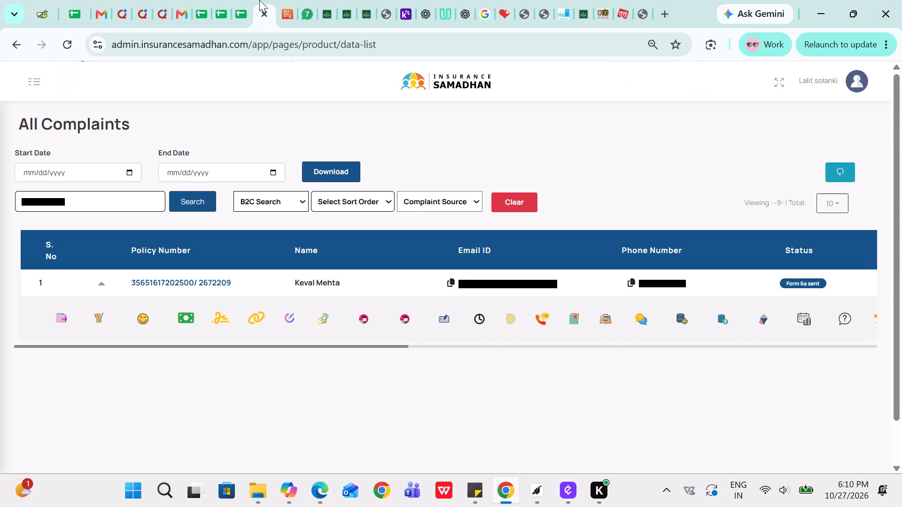
{"action": "left_click", "coordinate": [347, 412]}
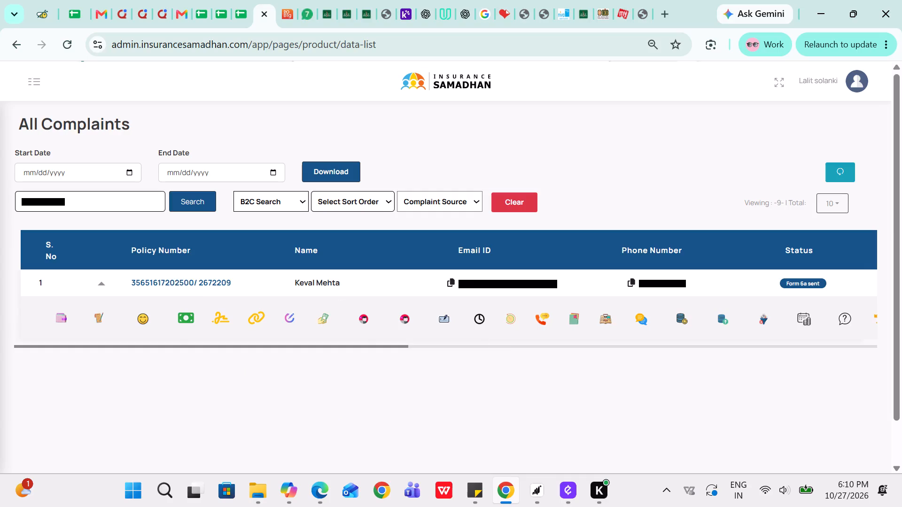
{"action": "left_click", "coordinate": [645, 323]}
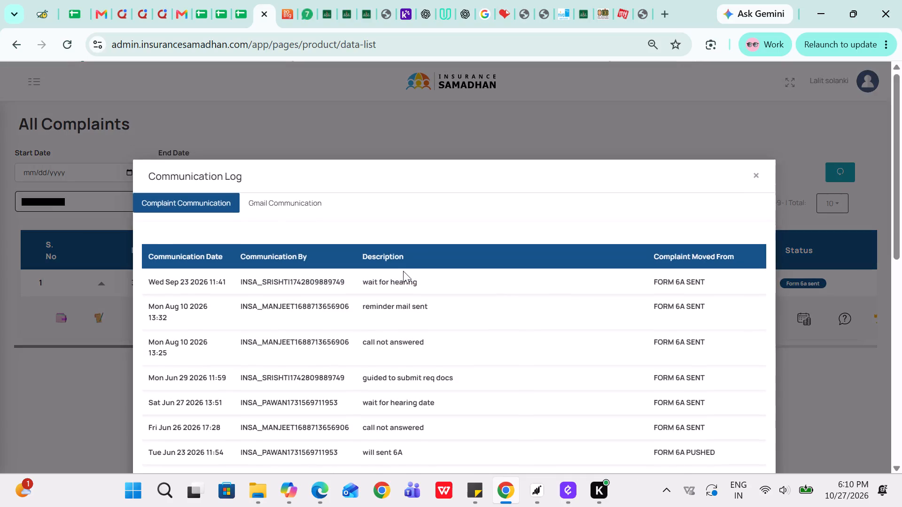
{"action": "left_click_drag", "start_coordinate": [440, 280], "coordinate": [361, 272]}
{"action": "left_click", "coordinate": [364, 121]}
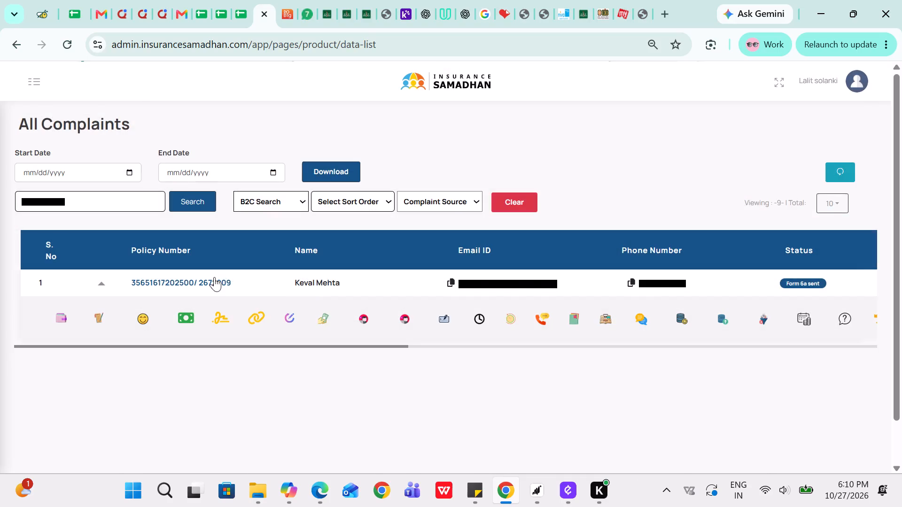
Open the complaint's details and check the Form 6A dates and Ombudsman complaint number in its Ombudsman section.
{"action": "left_click", "coordinate": [214, 277]}
{"action": "left_click", "coordinate": [239, 167]}
{"action": "scroll", "coordinate": [370, 205], "scroll_direction": "down", "scroll_amount": 4}
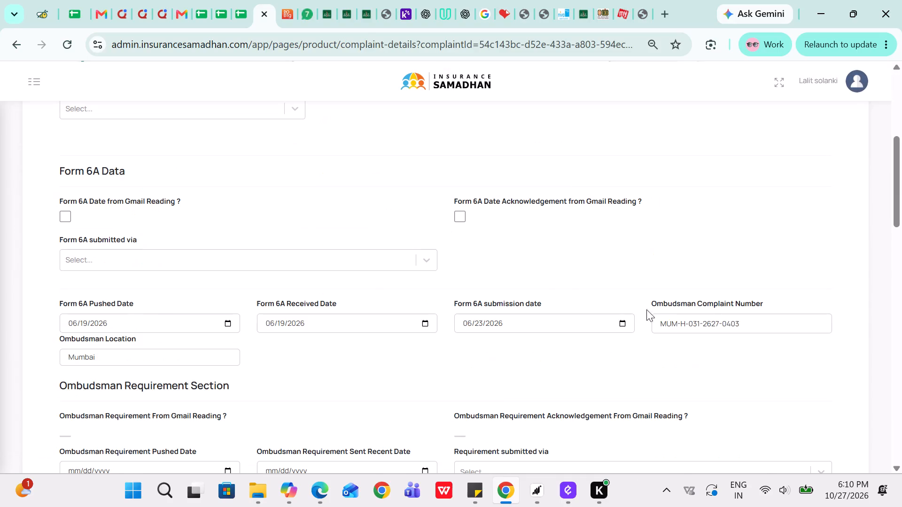
{"action": "left_click_drag", "start_coordinate": [780, 322], "coordinate": [525, 296]}
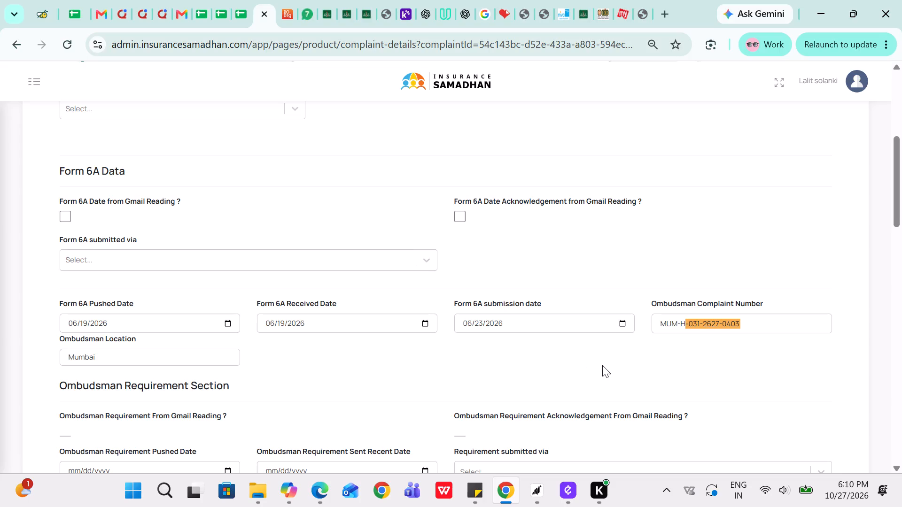
{"action": "scroll", "coordinate": [602, 365], "scroll_direction": "up", "scroll_amount": 1}
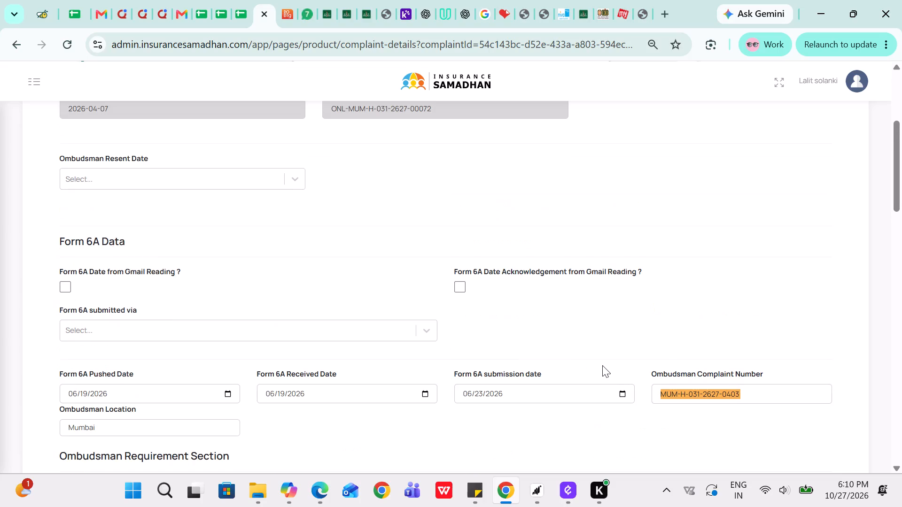
{"action": "left_click", "coordinate": [613, 334]}
{"action": "scroll", "coordinate": [609, 337], "scroll_direction": "up", "scroll_amount": 4}
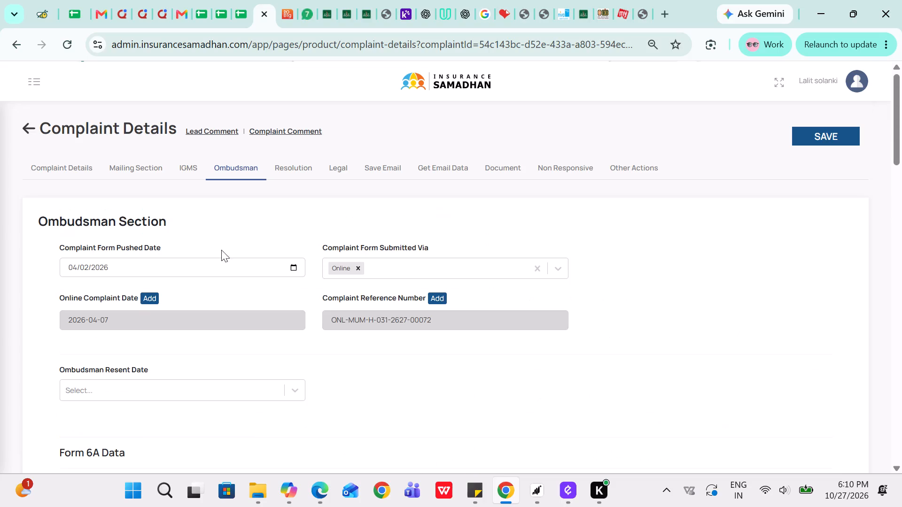
Review the Complaint Details form for the customer, policy, insurance company and case assignment information.
{"action": "left_click", "coordinate": [40, 157]}
{"action": "scroll", "coordinate": [281, 215], "scroll_direction": "down", "scroll_amount": 4}
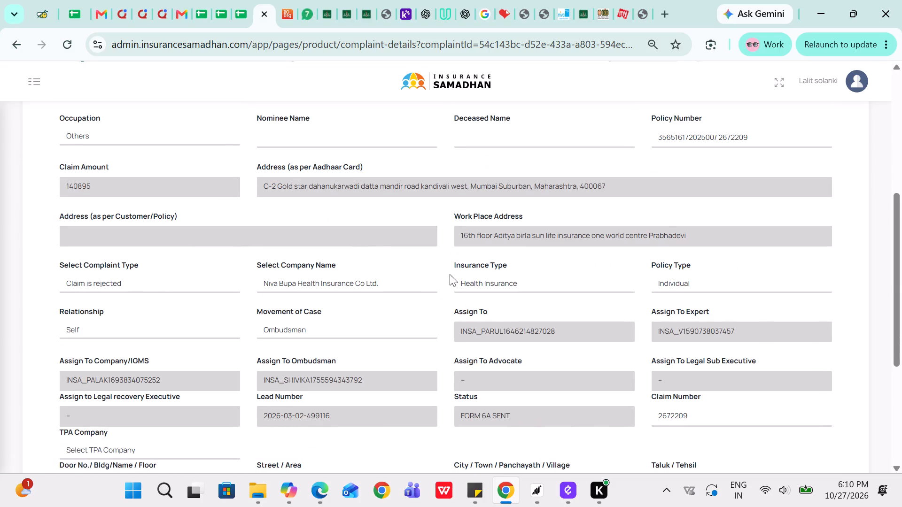
{"action": "scroll", "coordinate": [496, 307], "scroll_direction": "up", "scroll_amount": 2}
{"action": "scroll", "coordinate": [496, 307], "scroll_direction": "down", "scroll_amount": 1}
{"action": "scroll", "coordinate": [496, 307], "scroll_direction": "up", "scroll_amount": 8}
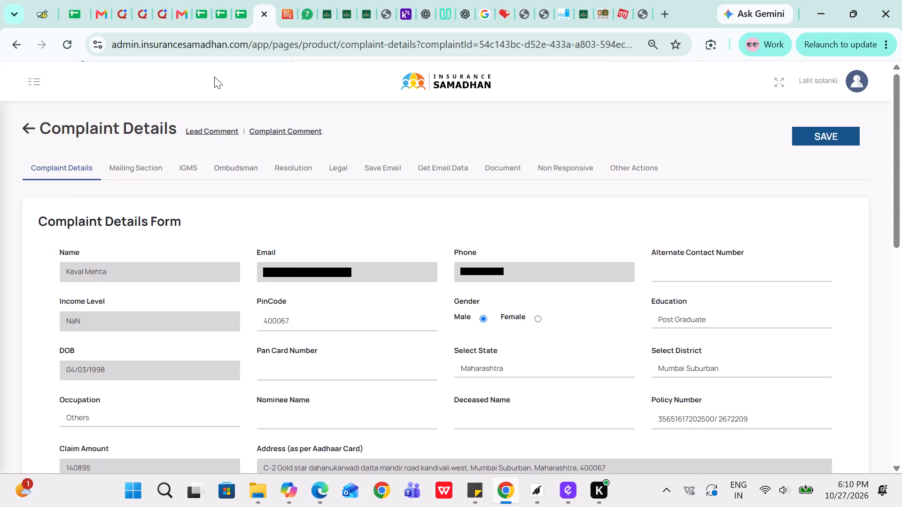
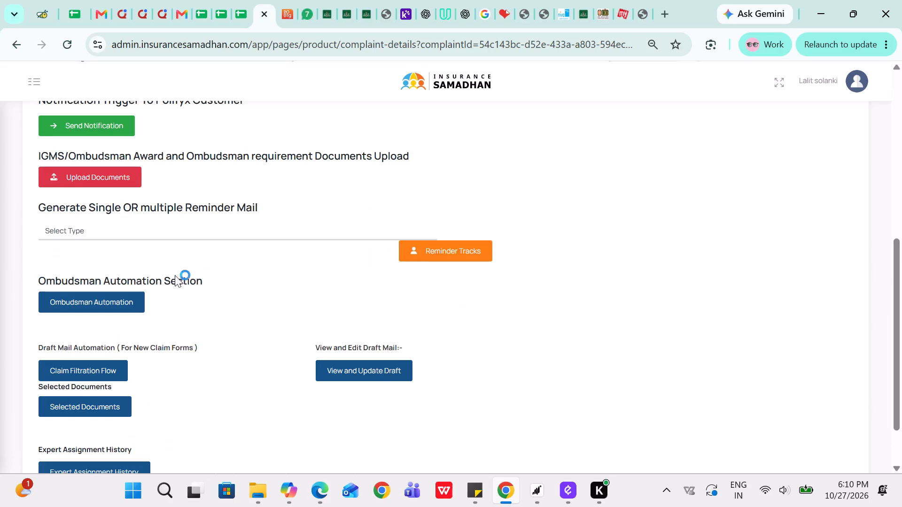
Return to the Complaint Details form of the open Insurance Samadhan complaint to view the customer and policy information.
{"action": "scroll", "coordinate": [159, 259], "scroll_direction": "up", "scroll_amount": 8}
{"action": "left_click", "coordinate": [71, 163]}
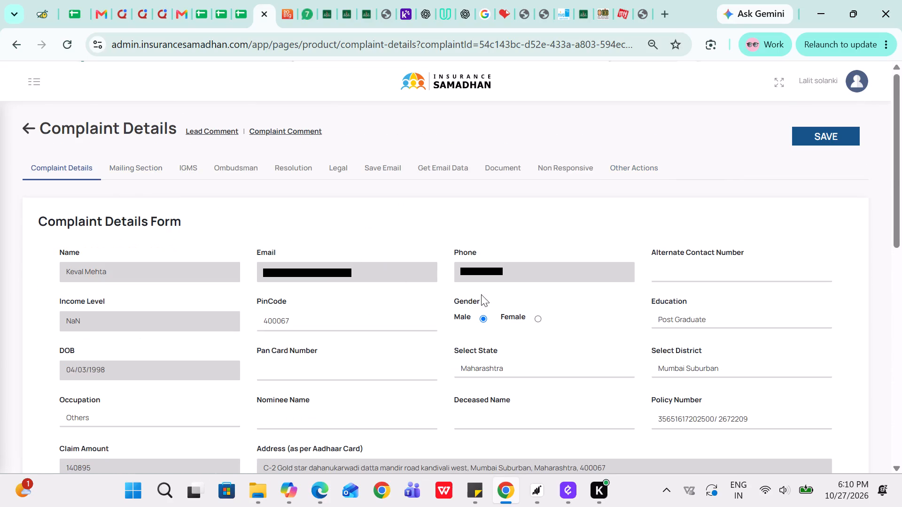
Examine the open complaint's contact, policy and assignment details, and read its complaint communication log.
{"action": "left_click_drag", "start_coordinate": [370, 267], "coordinate": [144, 270]}
{"action": "left_click", "coordinate": [298, 219]}
{"action": "left_click_drag", "start_coordinate": [521, 277], "coordinate": [398, 270]}
{"action": "scroll", "coordinate": [398, 270], "scroll_direction": "down", "scroll_amount": 4}
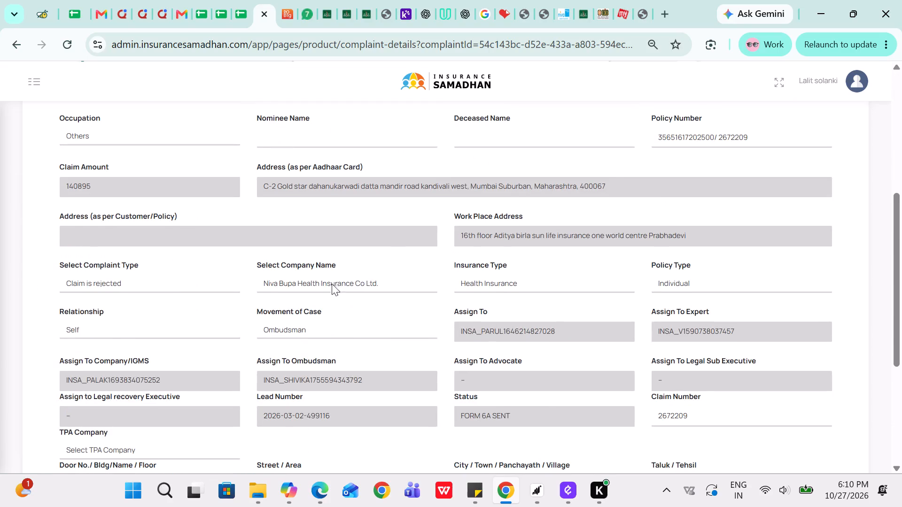
{"action": "scroll", "coordinate": [115, 281], "scroll_direction": "up", "scroll_amount": 5}
{"action": "scroll", "coordinate": [327, 282], "scroll_direction": "up", "scroll_amount": 4}
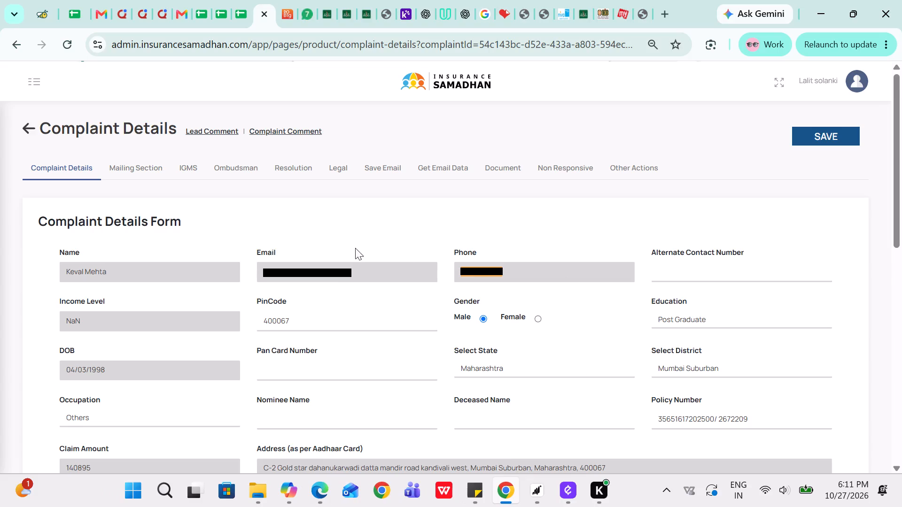
{"action": "left_click", "coordinate": [286, 130]}
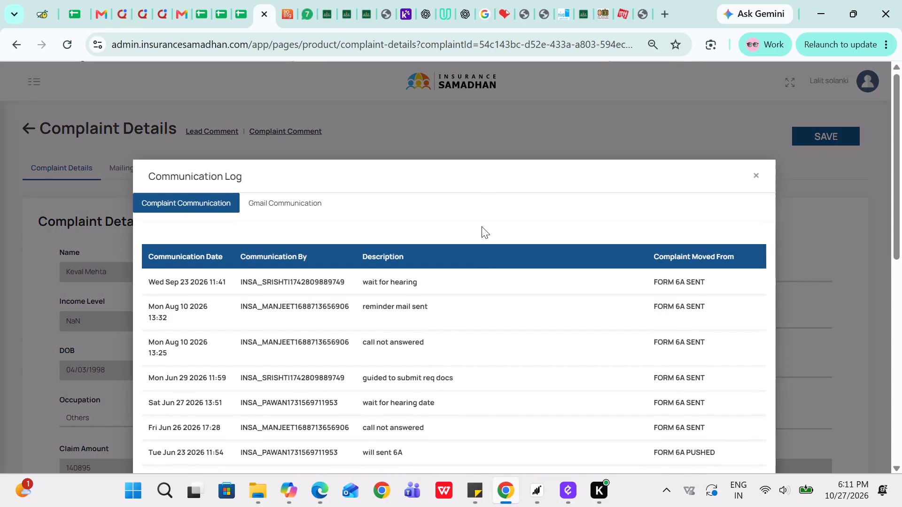
{"action": "left_click", "coordinate": [474, 149]}
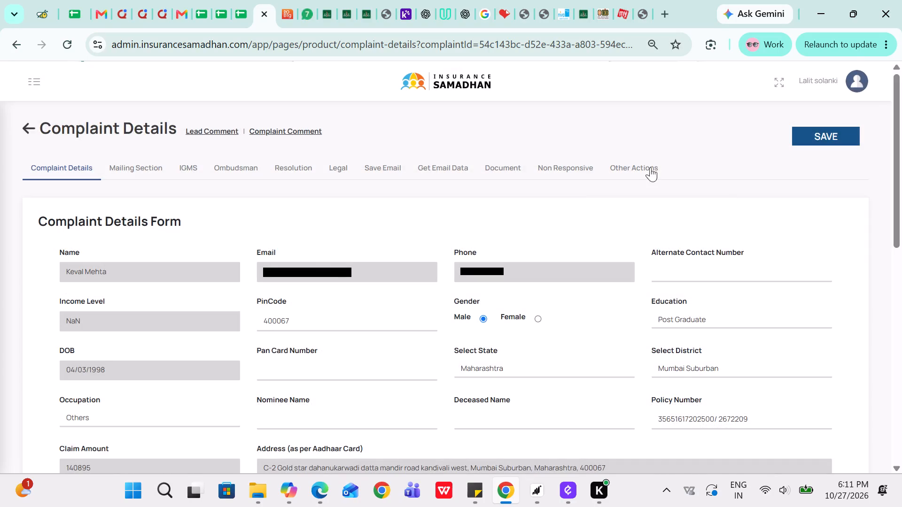
Generate a Single reminder for the complaint and send the Hearing date Reminder Mail to the Mumbai Ombudsman.
{"action": "left_click", "coordinate": [629, 161]}
{"action": "scroll", "coordinate": [313, 224], "scroll_direction": "down", "scroll_amount": 4}
{"action": "left_click", "coordinate": [85, 301]}
{"action": "left_click", "coordinate": [84, 327]}
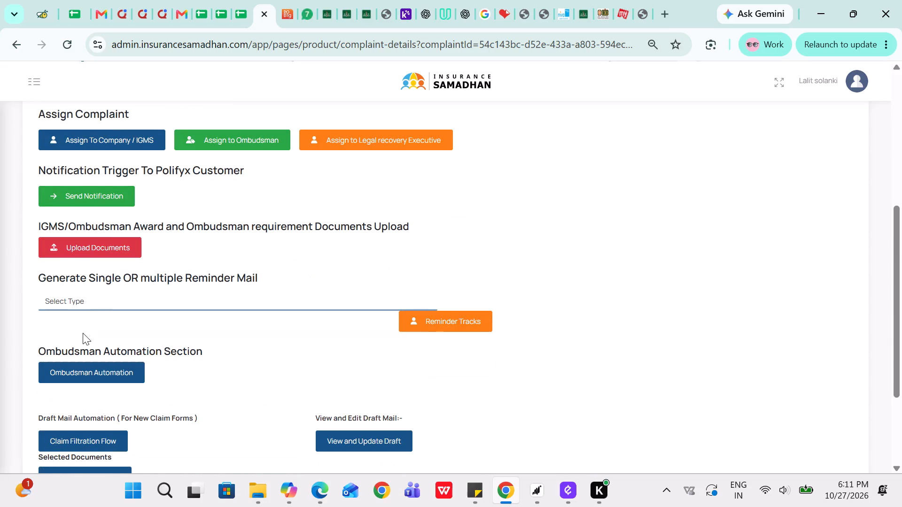
{"action": "left_click", "coordinate": [112, 296]}
{"action": "left_click", "coordinate": [89, 333]}
{"action": "scroll", "coordinate": [181, 290], "scroll_direction": "down", "scroll_amount": 3}
{"action": "left_click", "coordinate": [144, 304]}
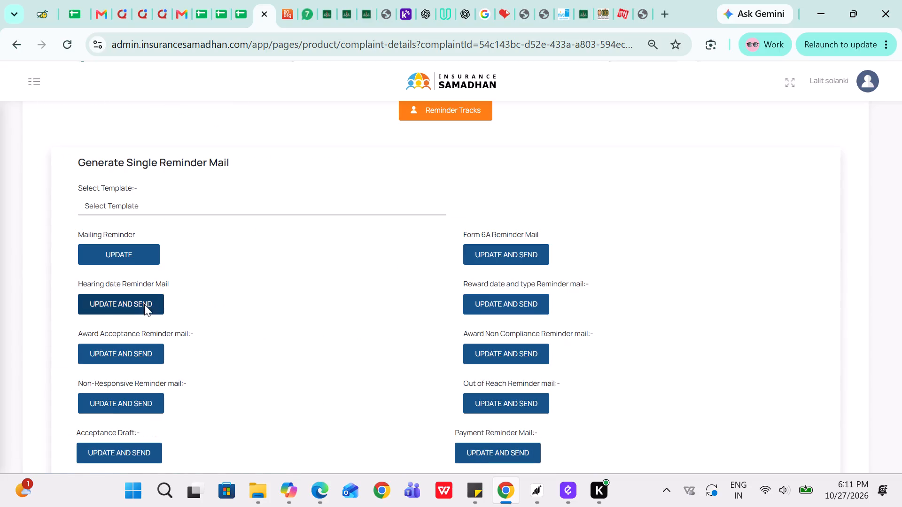
{"action": "scroll", "coordinate": [528, 307], "scroll_direction": "down", "scroll_amount": 5}
{"action": "scroll", "coordinate": [529, 394], "scroll_direction": "down", "scroll_amount": 1}
{"action": "left_click", "coordinate": [482, 446]}
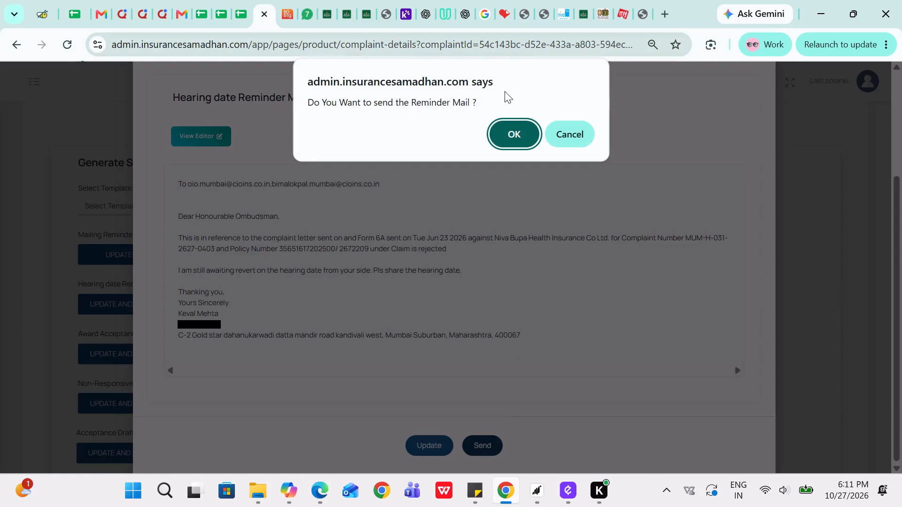
{"action": "left_click", "coordinate": [502, 130]}
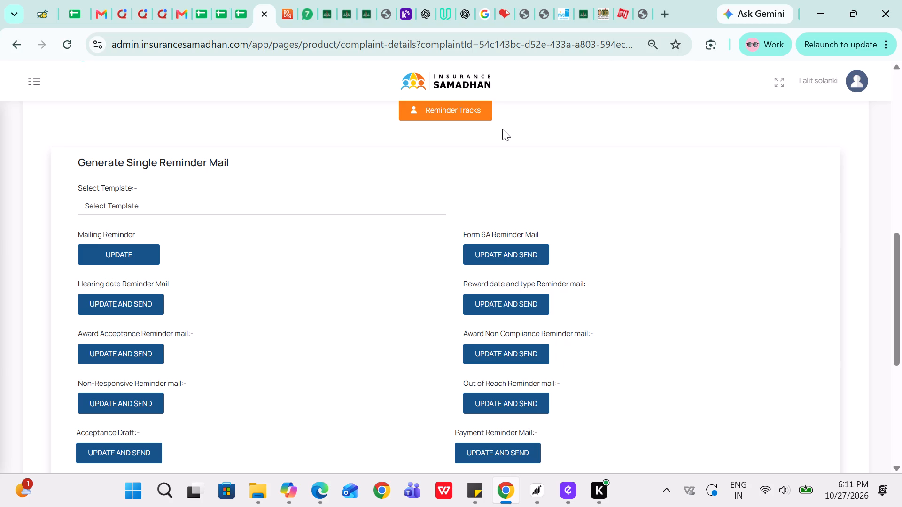
Read the complaint's communication log again, checking the past hearing, reminder and call entries.
{"action": "scroll", "coordinate": [769, 221], "scroll_direction": "up", "scroll_amount": 4}
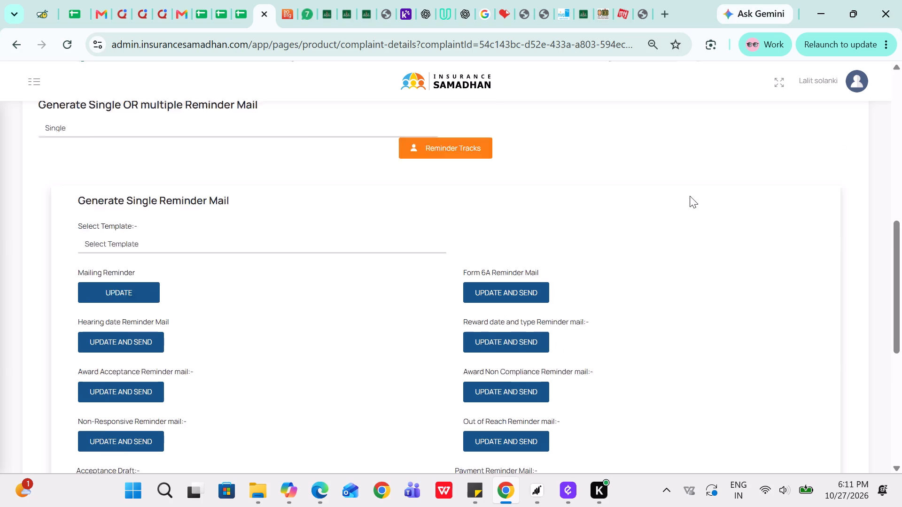
{"action": "scroll", "coordinate": [690, 196], "scroll_direction": "up", "scroll_amount": 8}
{"action": "left_click", "coordinate": [278, 133]}
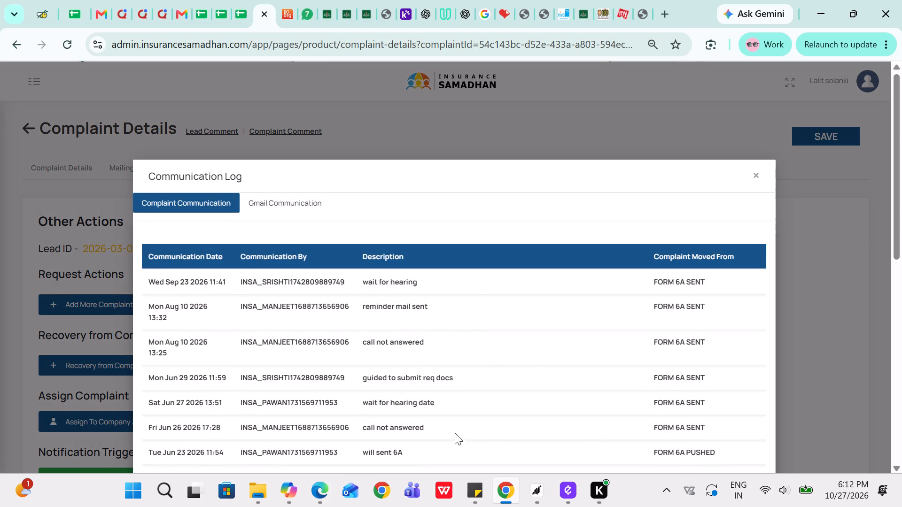
{"action": "left_click_drag", "start_coordinate": [458, 429], "coordinate": [172, 330]}
{"action": "left_click", "coordinate": [365, 308]}
{"action": "scroll", "coordinate": [429, 325], "scroll_direction": "up", "scroll_amount": 8}
{"action": "left_click_drag", "start_coordinate": [443, 315], "coordinate": [299, 316]}
{"action": "left_click", "coordinate": [428, 310]}
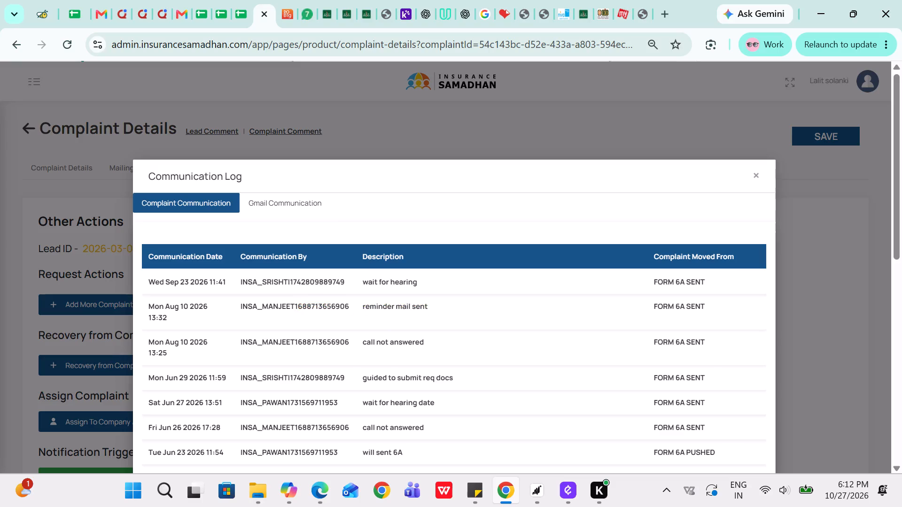
{"action": "left_click", "coordinate": [294, 120]}
Return to the Complaint Details form and examine the complainant's name, email and phone along with the other form details.
{"action": "left_click", "coordinate": [52, 174]}
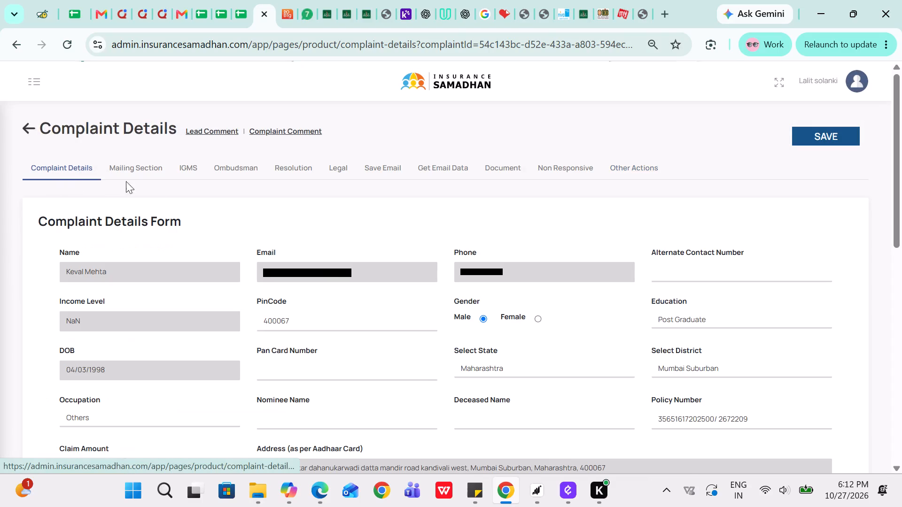
{"action": "left_click_drag", "start_coordinate": [403, 277], "coordinate": [200, 282]}
{"action": "left_click", "coordinate": [357, 237]}
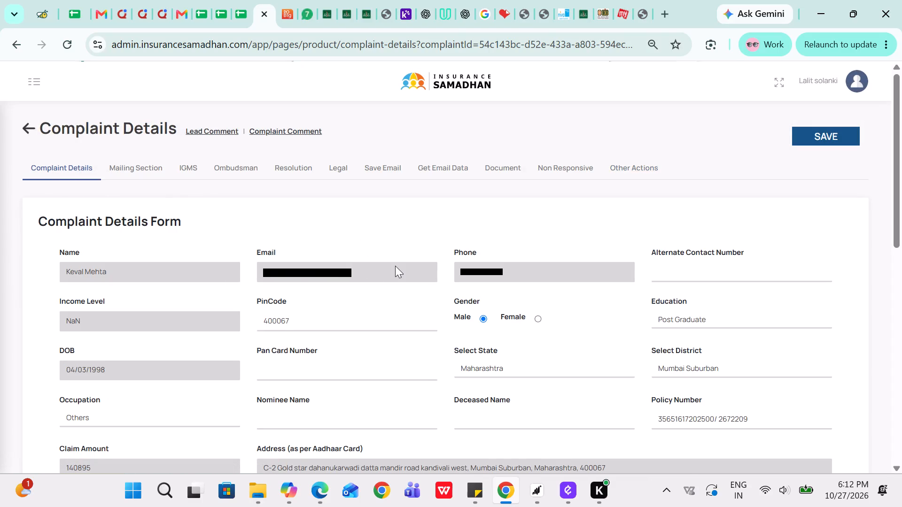
{"action": "left_click_drag", "start_coordinate": [395, 265], "coordinate": [239, 269]}
{"action": "left_click", "coordinate": [393, 250]}
{"action": "left_click_drag", "start_coordinate": [531, 272], "coordinate": [477, 284]}
{"action": "left_click_drag", "start_coordinate": [477, 284], "coordinate": [278, 284]}
{"action": "left_click_drag", "start_coordinate": [373, 273], "coordinate": [189, 272]}
{"action": "left_click", "coordinate": [322, 256]}
{"action": "left_click_drag", "start_coordinate": [417, 270], "coordinate": [219, 285]}
{"action": "left_click_drag", "start_coordinate": [219, 285], "coordinate": [219, 280]}
{"action": "left_click_drag", "start_coordinate": [536, 279], "coordinate": [257, 286]}
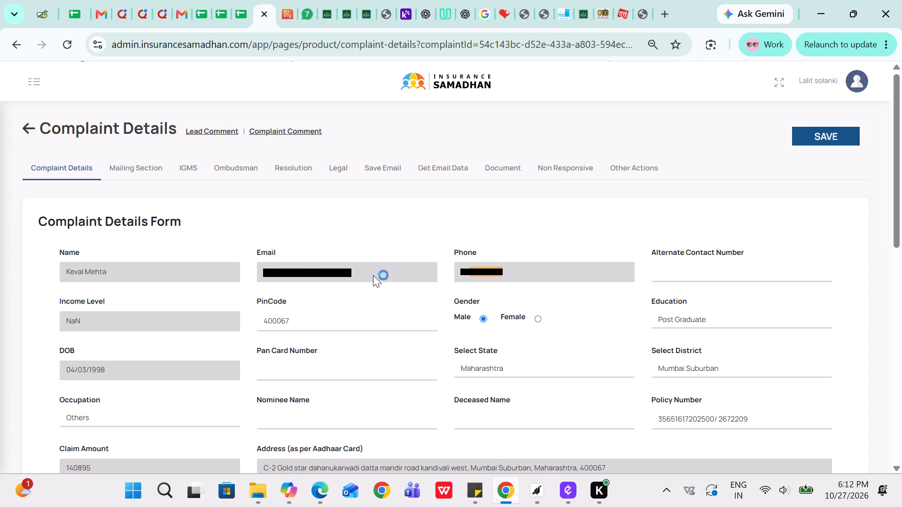
{"action": "left_click_drag", "start_coordinate": [380, 269], "coordinate": [158, 277]}
{"action": "left_click_drag", "start_coordinate": [138, 279], "coordinate": [11, 281]}
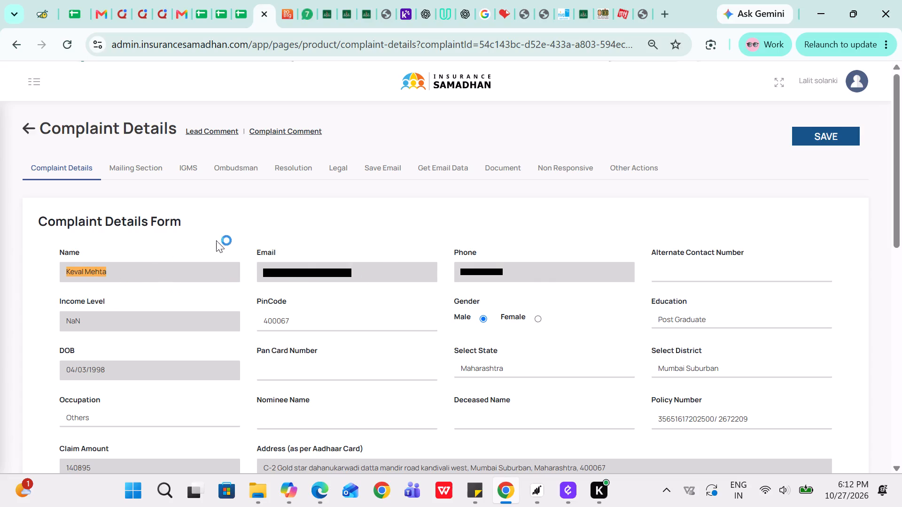
{"action": "left_click_drag", "start_coordinate": [222, 230], "coordinate": [11, 236]}
{"action": "left_click_drag", "start_coordinate": [125, 275], "coordinate": [0, 269]}
{"action": "left_click_drag", "start_coordinate": [257, 273], "coordinate": [384, 272]}
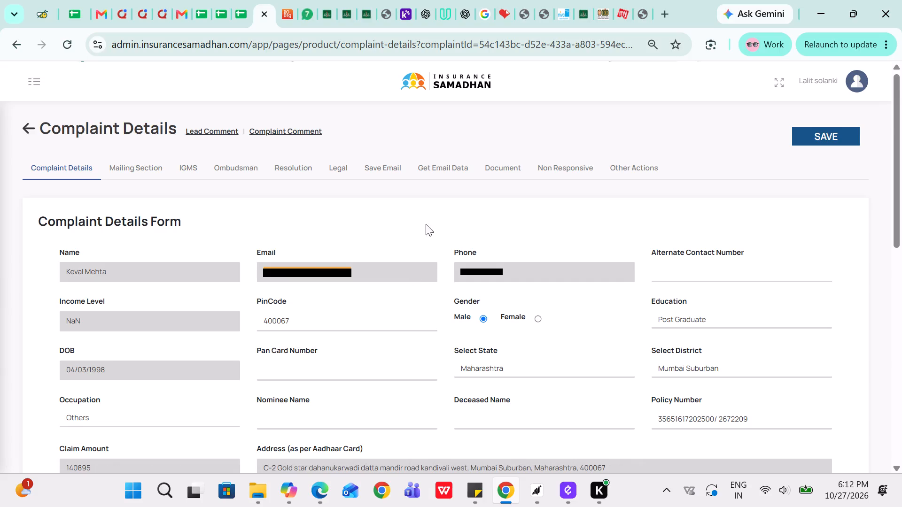
{"action": "scroll", "coordinate": [389, 236], "scroll_direction": "down", "scroll_amount": 1}
{"action": "scroll", "coordinate": [389, 241], "scroll_direction": "up", "scroll_amount": 1}
{"action": "scroll", "coordinate": [389, 244], "scroll_direction": "down", "scroll_amount": 7}
{"action": "scroll", "coordinate": [398, 272], "scroll_direction": "up", "scroll_amount": 8}
{"action": "scroll", "coordinate": [580, 264], "scroll_direction": "up", "scroll_amount": 5}
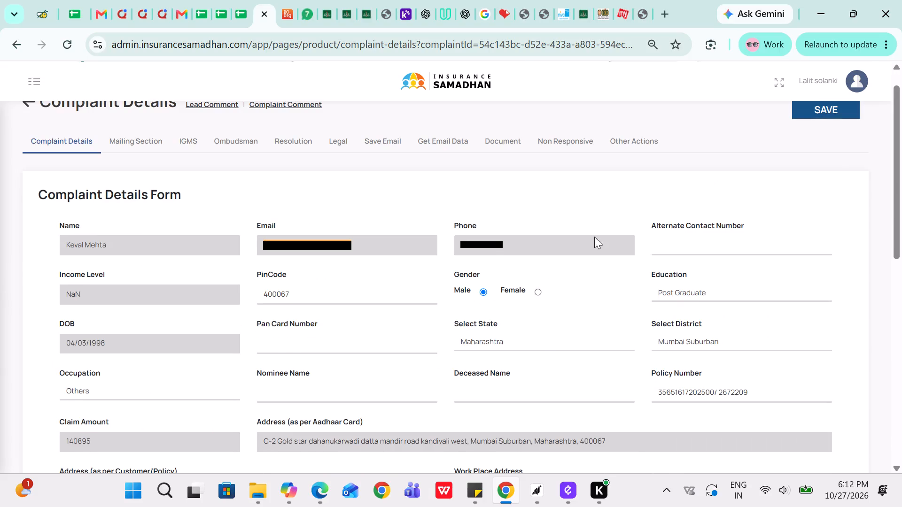
Send the Hearing date Reminder Mail to the Mumbai Ombudsman once more from the complaint's Other Actions section.
{"action": "left_click", "coordinate": [628, 169]}
{"action": "scroll", "coordinate": [332, 266], "scroll_direction": "down", "scroll_amount": 4}
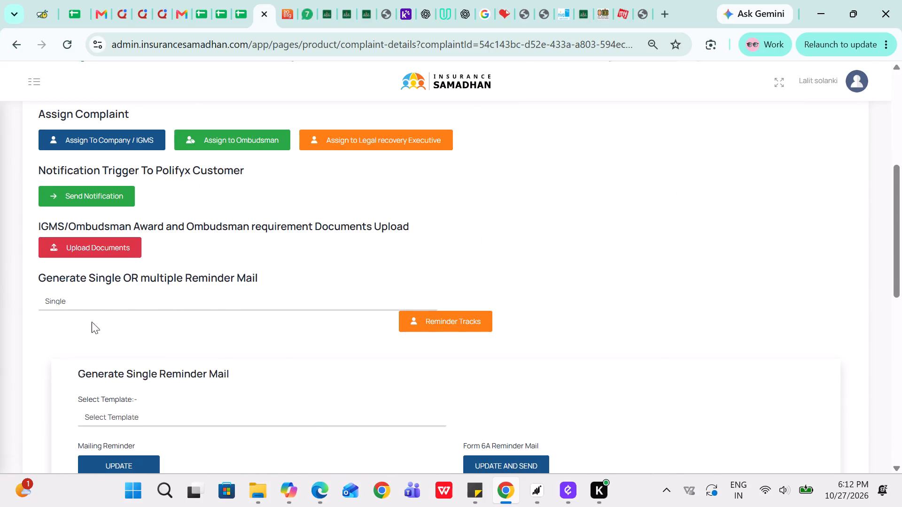
{"action": "scroll", "coordinate": [391, 322], "scroll_direction": "down", "scroll_amount": 3}
{"action": "left_click", "coordinate": [136, 306]}
{"action": "scroll", "coordinate": [446, 301], "scroll_direction": "down", "scroll_amount": 5}
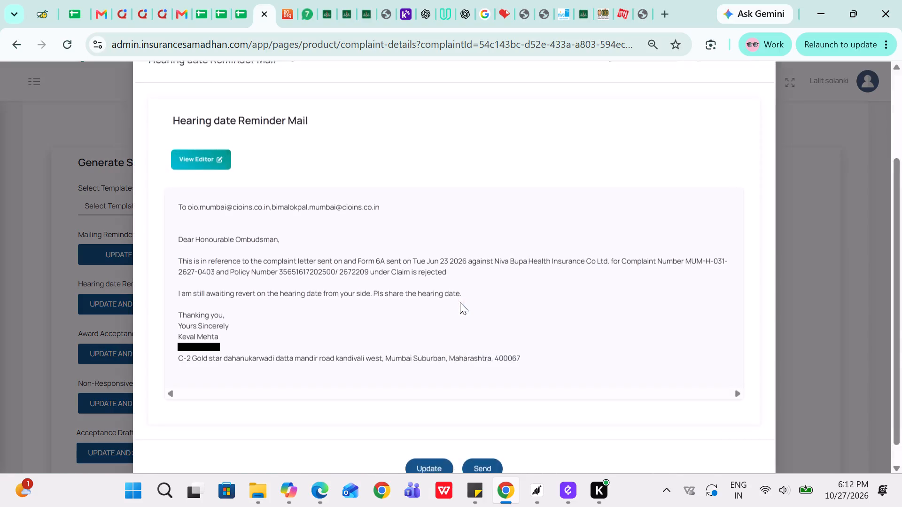
{"action": "scroll", "coordinate": [462, 309], "scroll_direction": "down", "scroll_amount": 4}
{"action": "left_click", "coordinate": [494, 435]}
{"action": "left_click", "coordinate": [522, 137]}
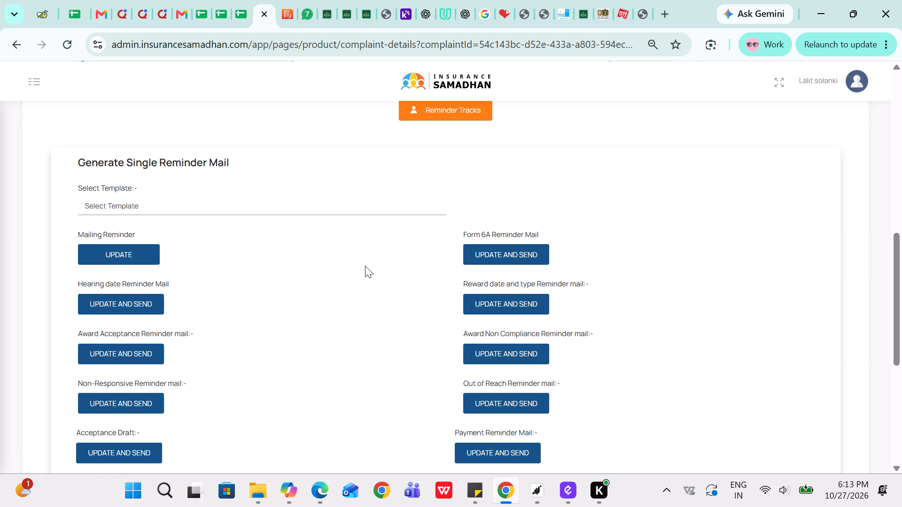
{"action": "scroll", "coordinate": [395, 274], "scroll_direction": "up", "scroll_amount": 3}
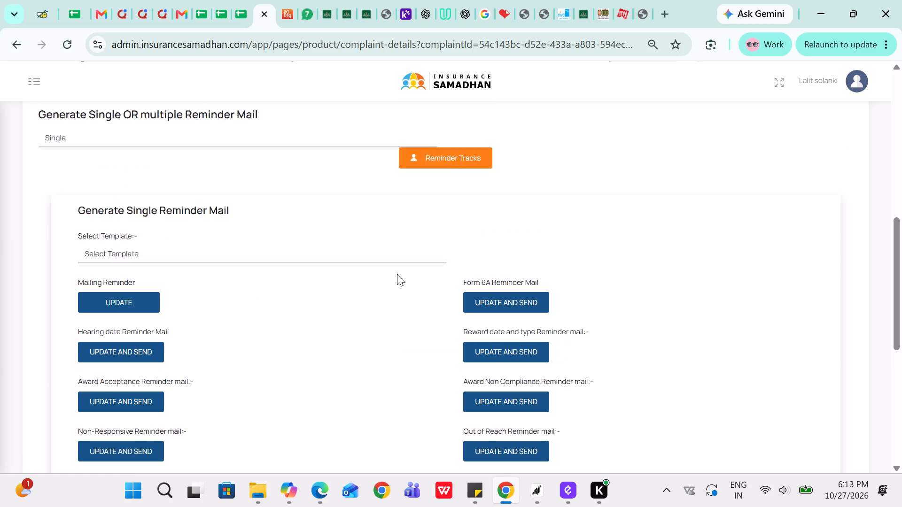
{"action": "scroll", "coordinate": [397, 274], "scroll_direction": "up", "scroll_amount": 8}
{"action": "left_click", "coordinate": [309, 130]}
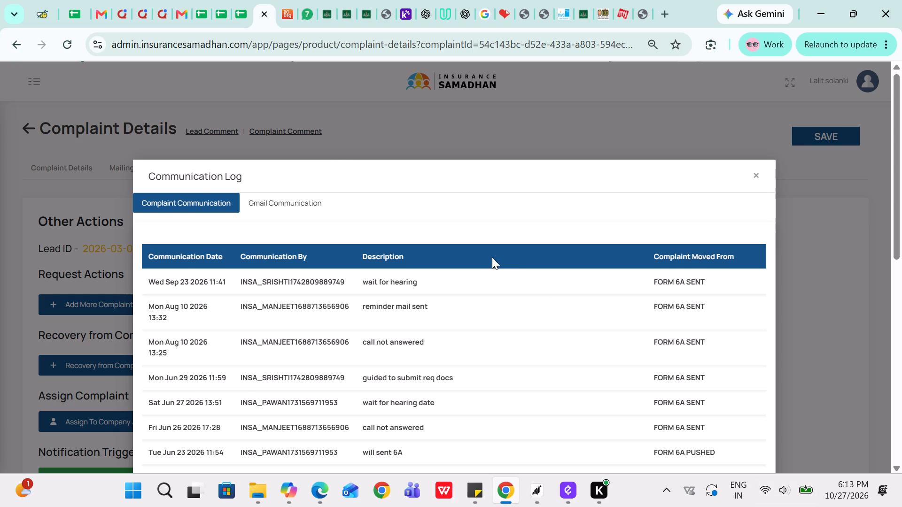
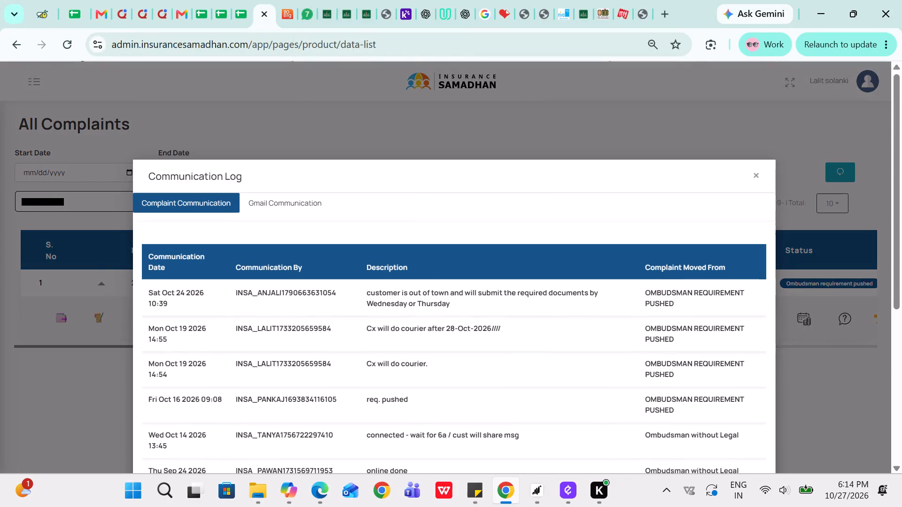
Read the latest customer follow-up entries in the Communication Log of the complaint at Ombudsman requirement pushed status, reopening the log to recheck them.
{"action": "left_click_drag", "start_coordinate": [461, 294], "coordinate": [314, 303]}
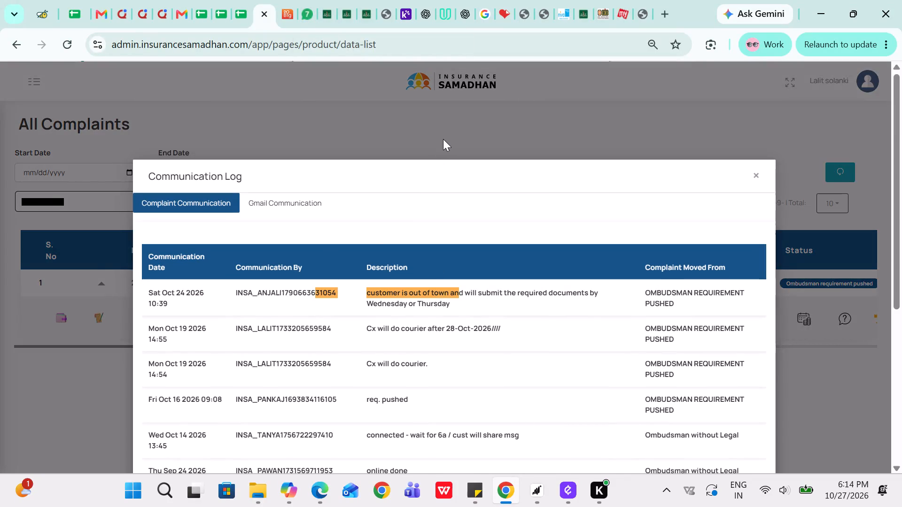
{"action": "left_click", "coordinate": [443, 139]}
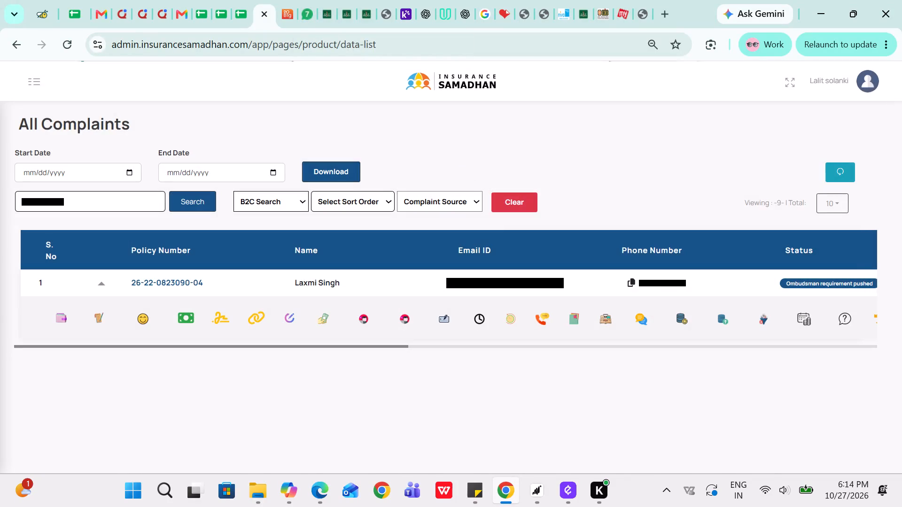
{"action": "left_click", "coordinate": [642, 324]}
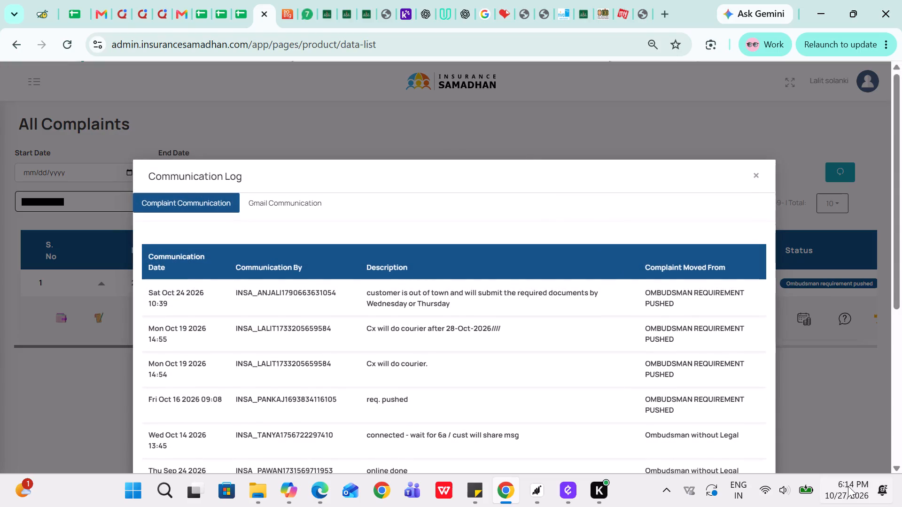
{"action": "left_click", "coordinate": [463, 129]}
{"action": "left_click", "coordinate": [633, 282]}
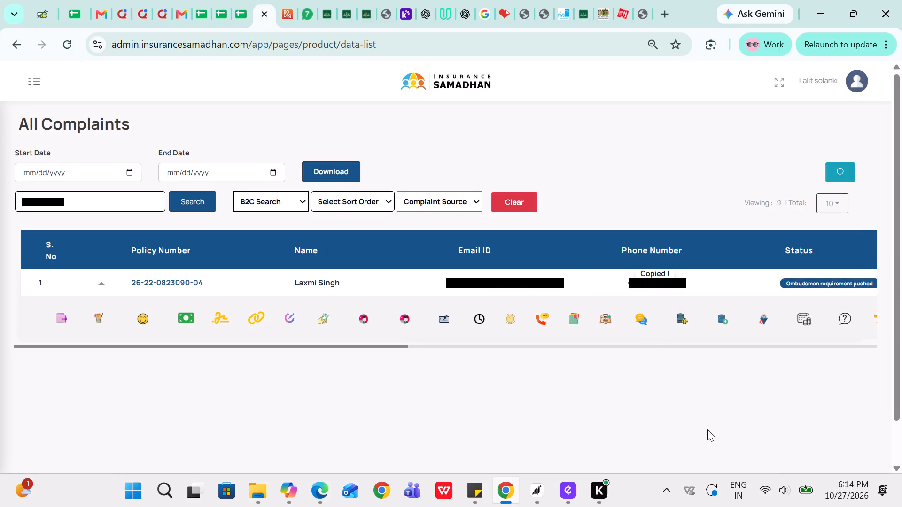
{"action": "left_click", "coordinate": [287, 0]}
{"action": "double_click", "coordinate": [393, 156]}
{"action": "key", "text": "ctrl+v"}
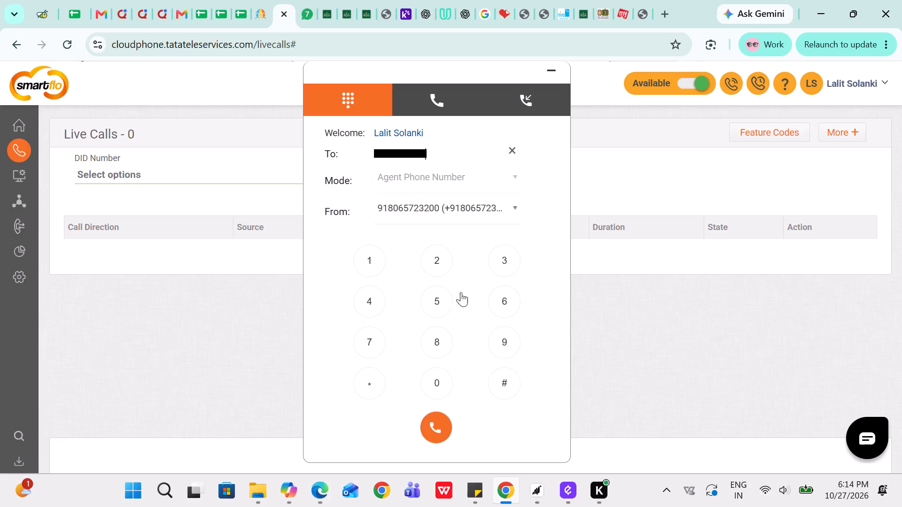
{"action": "left_click", "coordinate": [443, 425]}
{"action": "left_click", "coordinate": [711, 367]}
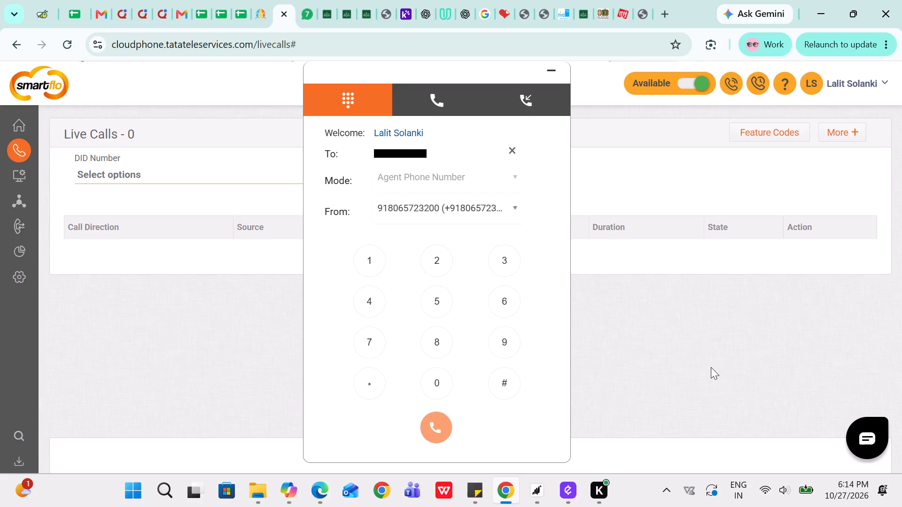
{"action": "left_click", "coordinate": [674, 369]}
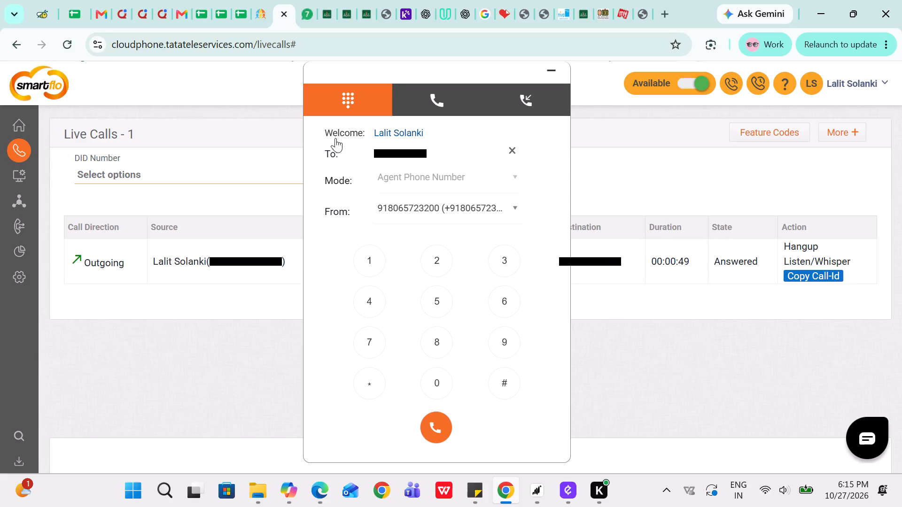
{"action": "left_click", "coordinate": [263, 0]}
{"action": "left_click", "coordinate": [493, 148]}
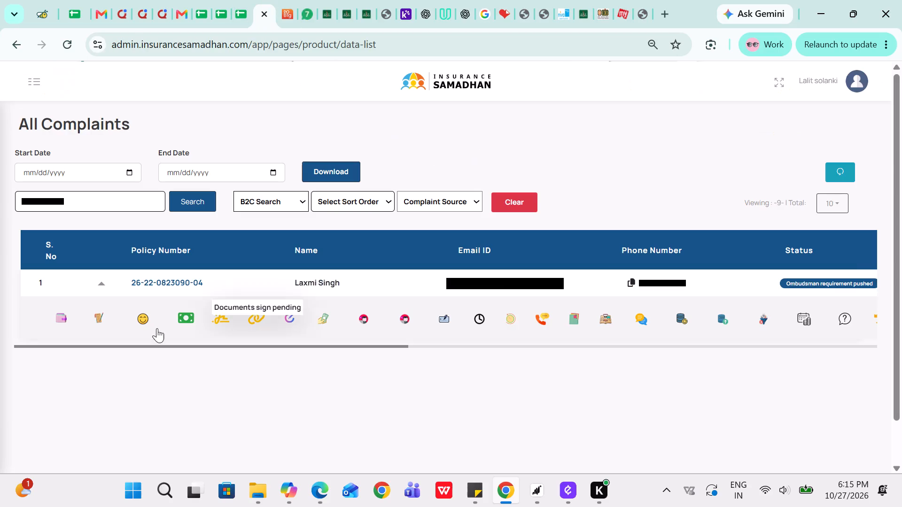
{"action": "left_click", "coordinate": [105, 282]}
{"action": "left_click", "coordinate": [398, 366]}
{"action": "left_click", "coordinate": [582, 281]}
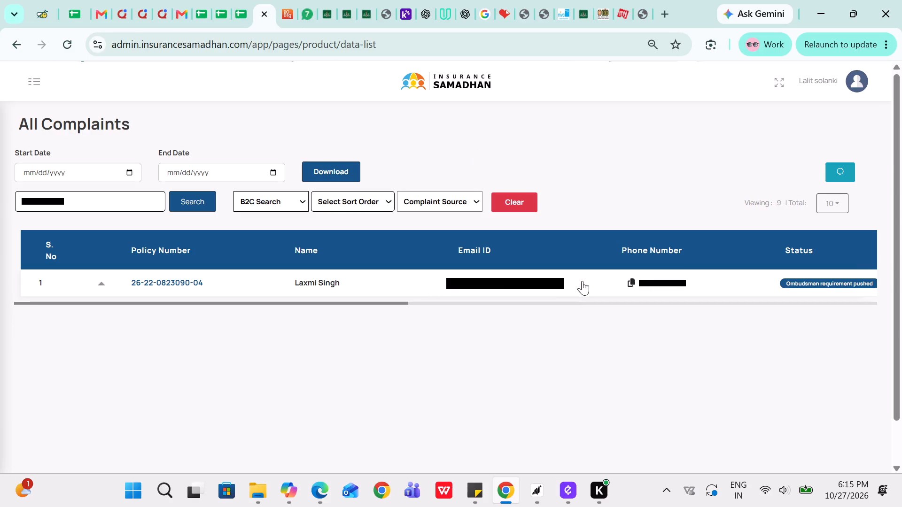
{"action": "left_click", "coordinate": [639, 319]}
{"action": "left_click", "coordinate": [398, 110]}
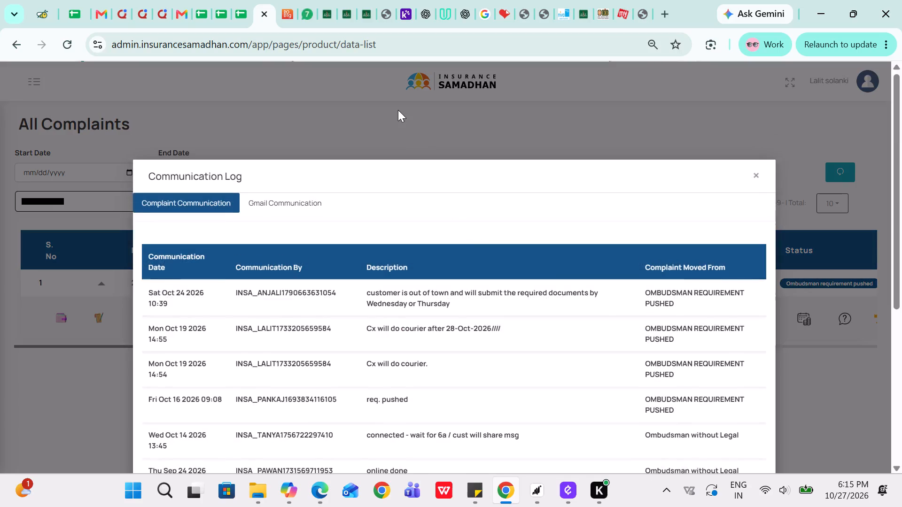
{"action": "left_click", "coordinate": [101, 284]}
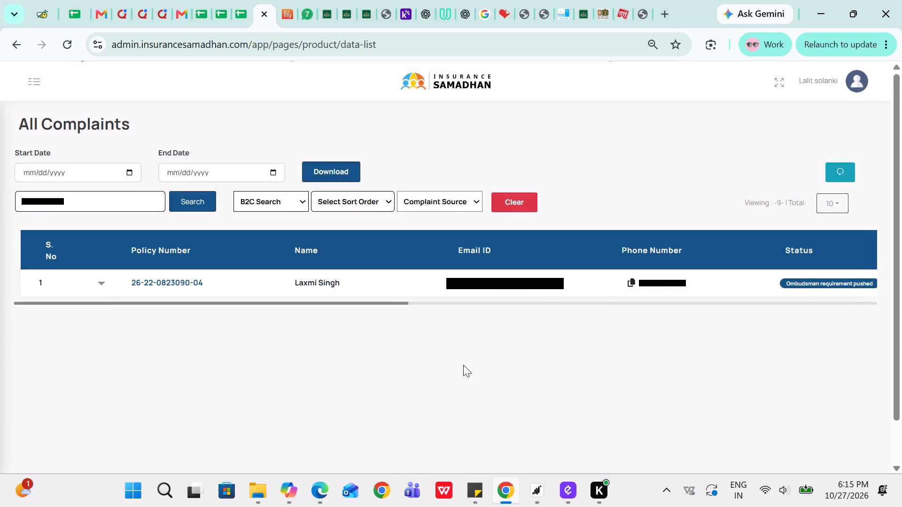
{"action": "left_click", "coordinate": [470, 366]}
{"action": "left_click", "coordinate": [605, 284]}
{"action": "left_click", "coordinate": [649, 330]}
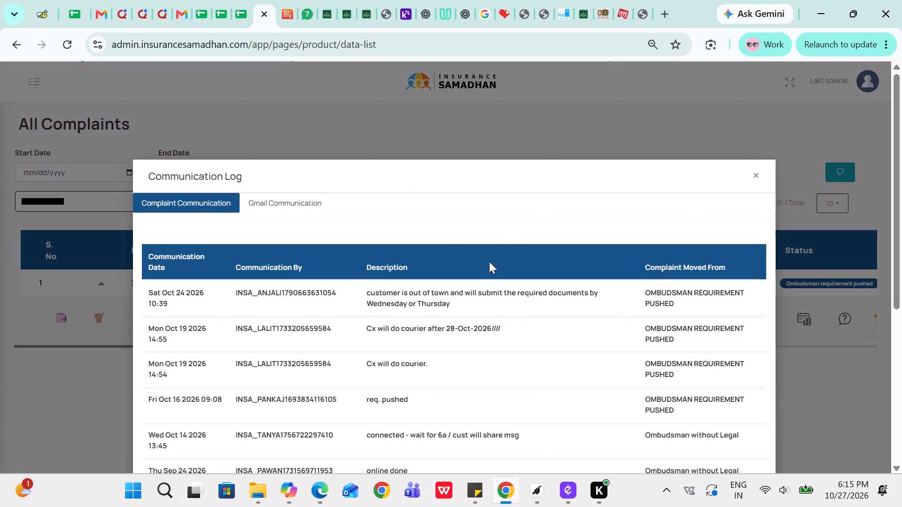
Add a comment to the complaint's communication log, with the description beginning "Cxx will call ba".
{"action": "scroll", "coordinate": [492, 295], "scroll_direction": "down", "scroll_amount": 12}
{"action": "left_click", "coordinate": [529, 453]}
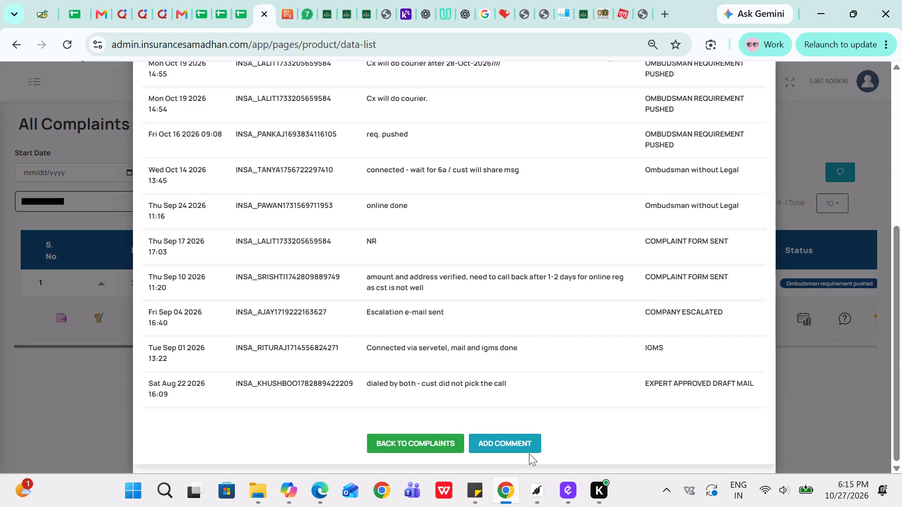
{"action": "left_click", "coordinate": [525, 447]}
{"action": "left_click", "coordinate": [484, 315]}
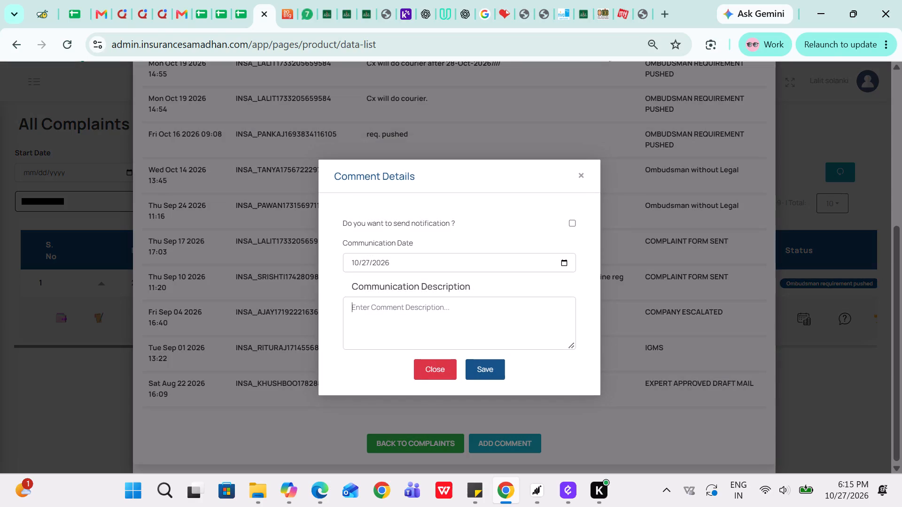
{"action": "type", "text": "Cxx will d"}
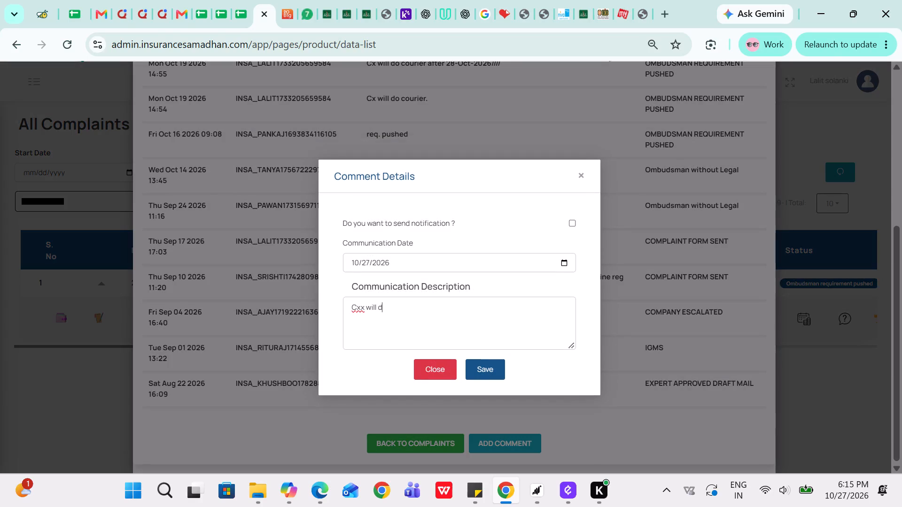
{"action": "key", "text": "BackSpace"}
{"action": "type", "text": "call bac"}
{"action": "key", "text": "BackSpace"}
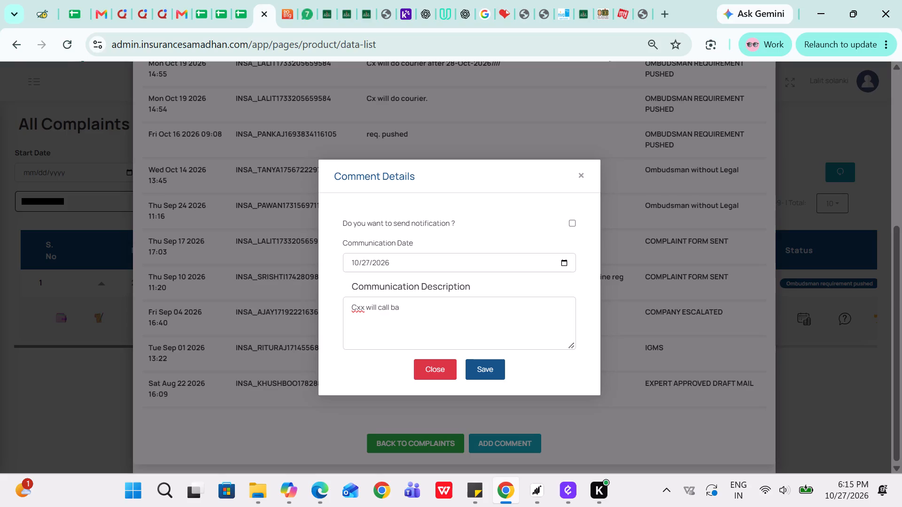
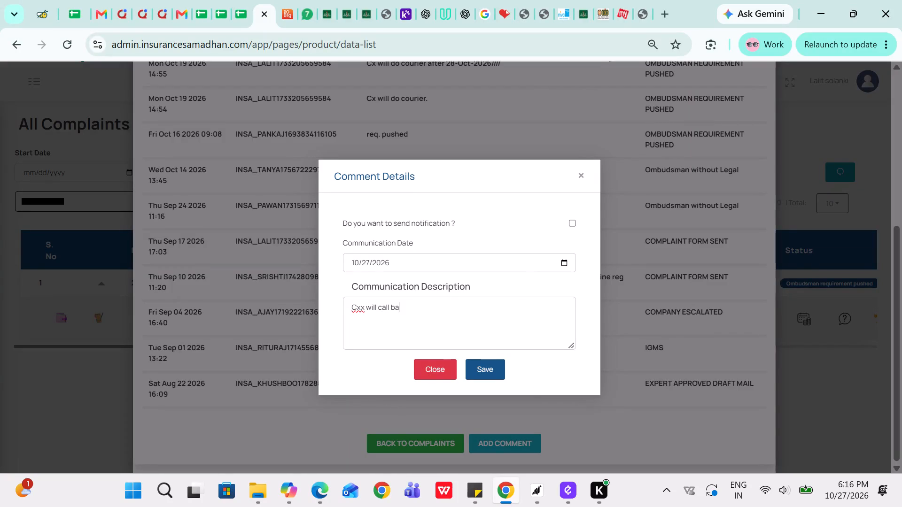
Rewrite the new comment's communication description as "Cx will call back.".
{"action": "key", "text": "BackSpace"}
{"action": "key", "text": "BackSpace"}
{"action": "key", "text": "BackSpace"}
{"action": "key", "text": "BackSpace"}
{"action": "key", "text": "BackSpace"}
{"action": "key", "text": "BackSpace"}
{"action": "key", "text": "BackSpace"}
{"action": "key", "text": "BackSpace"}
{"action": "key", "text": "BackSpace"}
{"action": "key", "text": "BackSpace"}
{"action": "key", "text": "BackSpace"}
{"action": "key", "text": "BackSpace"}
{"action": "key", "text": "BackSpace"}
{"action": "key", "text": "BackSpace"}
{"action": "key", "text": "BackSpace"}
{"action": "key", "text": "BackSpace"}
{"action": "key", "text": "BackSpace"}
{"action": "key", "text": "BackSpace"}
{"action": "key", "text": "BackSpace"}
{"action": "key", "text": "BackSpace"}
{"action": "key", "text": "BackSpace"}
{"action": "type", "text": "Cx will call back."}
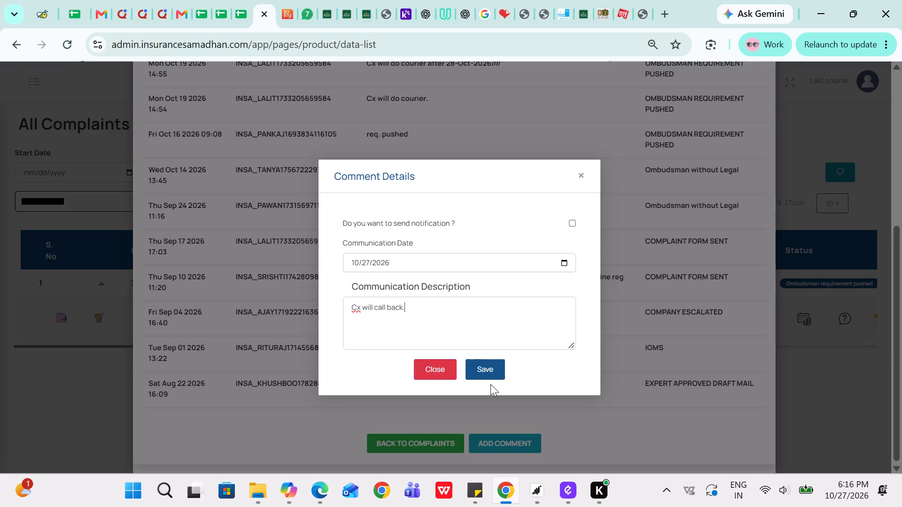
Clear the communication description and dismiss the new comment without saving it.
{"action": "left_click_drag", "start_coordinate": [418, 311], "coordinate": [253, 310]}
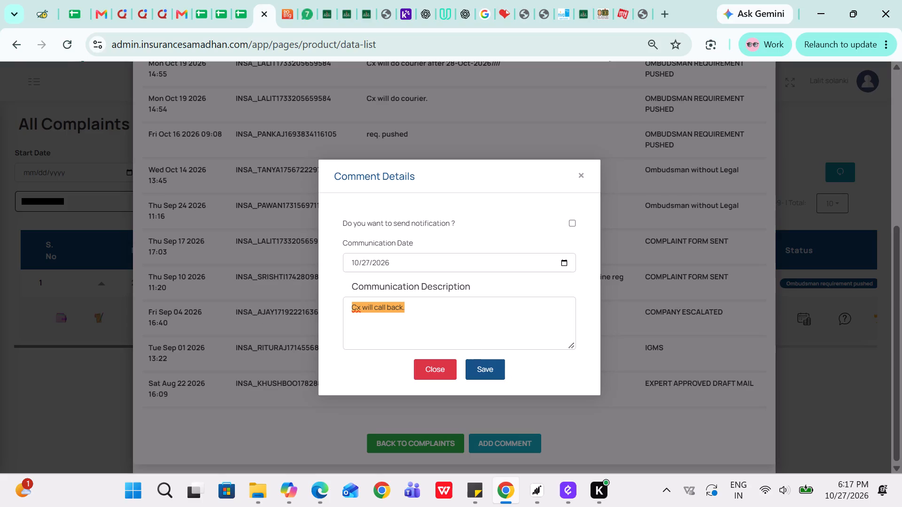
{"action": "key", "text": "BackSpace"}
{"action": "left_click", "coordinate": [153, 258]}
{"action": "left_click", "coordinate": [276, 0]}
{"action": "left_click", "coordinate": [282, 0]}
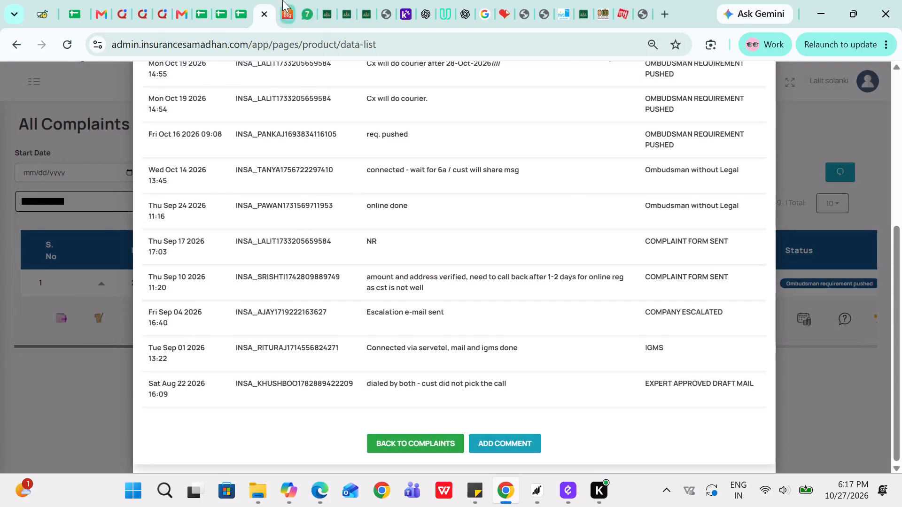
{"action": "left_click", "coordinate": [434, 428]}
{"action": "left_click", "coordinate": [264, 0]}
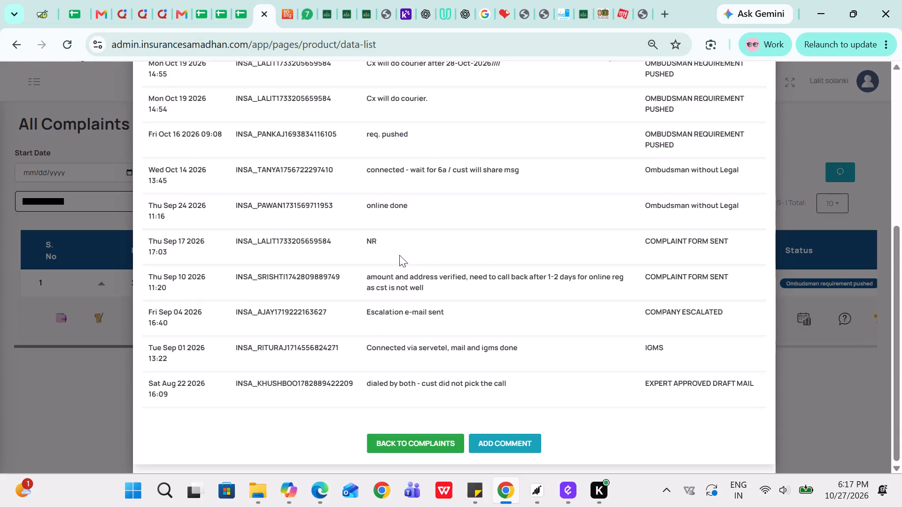
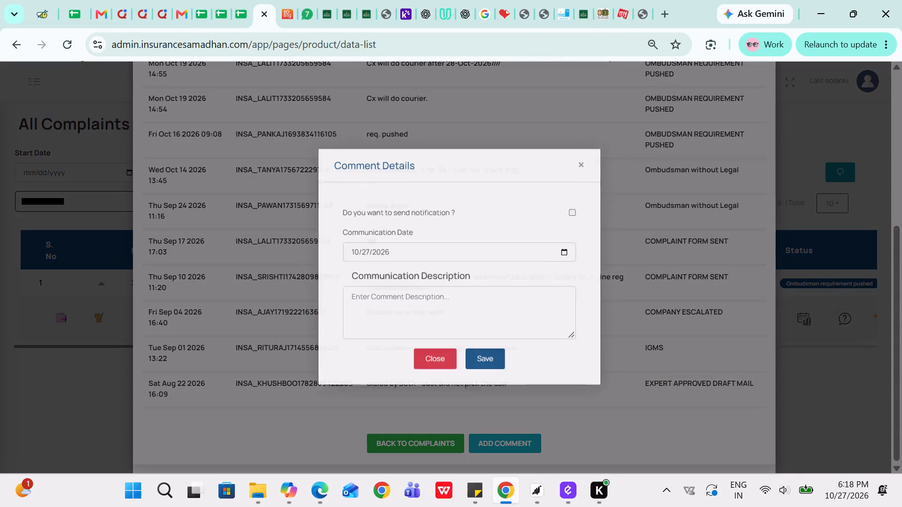
Enter "Cx will do courier." as the communication description of the new comment dated 10/27/2026.
{"action": "left_click", "coordinate": [498, 323]}
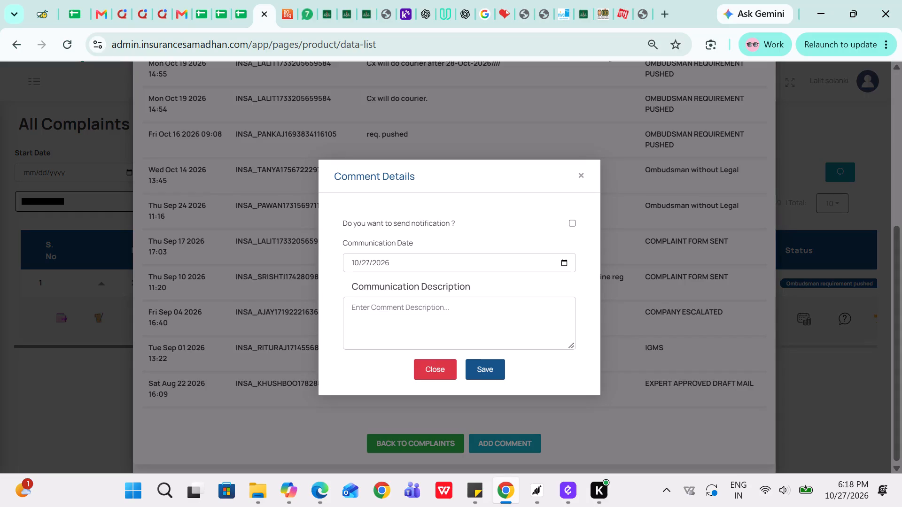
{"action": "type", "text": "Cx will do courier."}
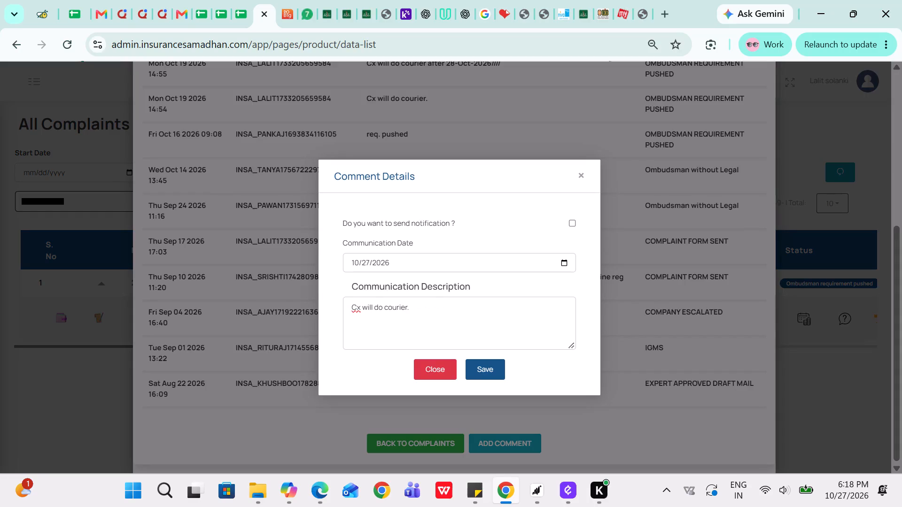
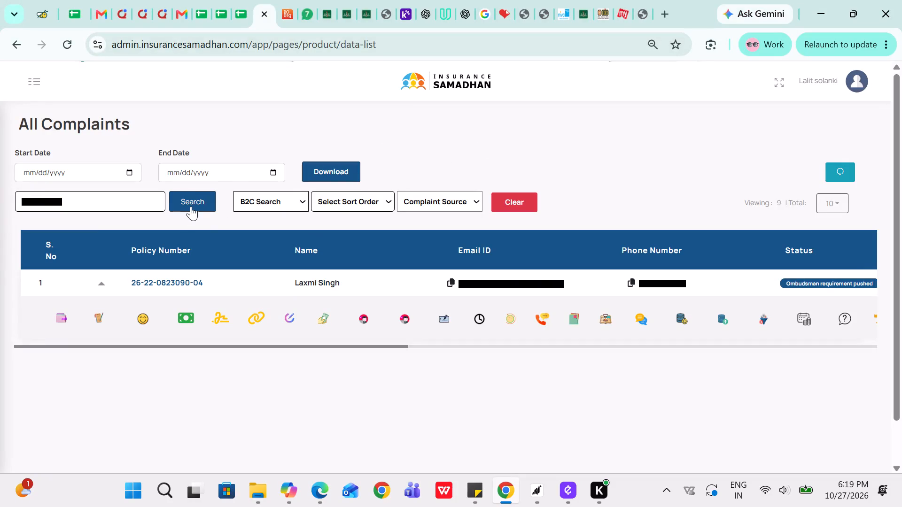
Collapse the fourth complaint's expanded action row and examine the searched customer's complaints and their statuses.
{"action": "left_click", "coordinate": [479, 392]}
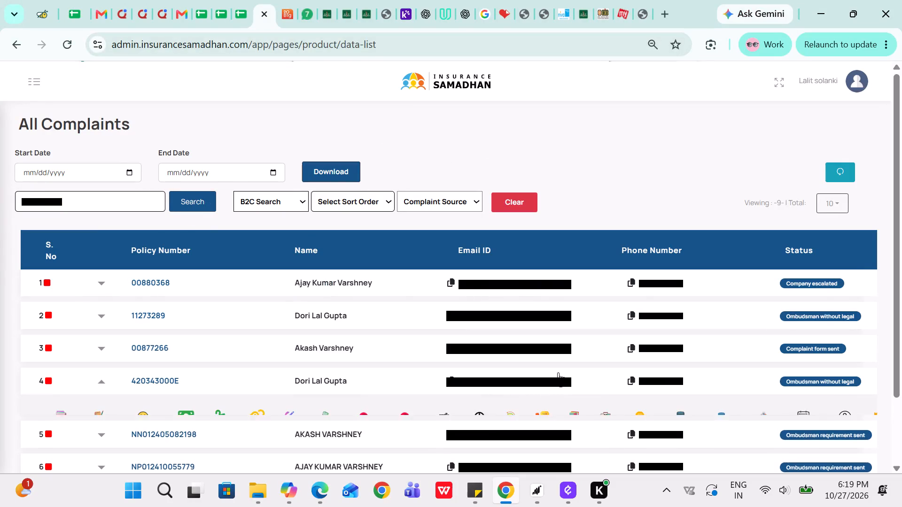
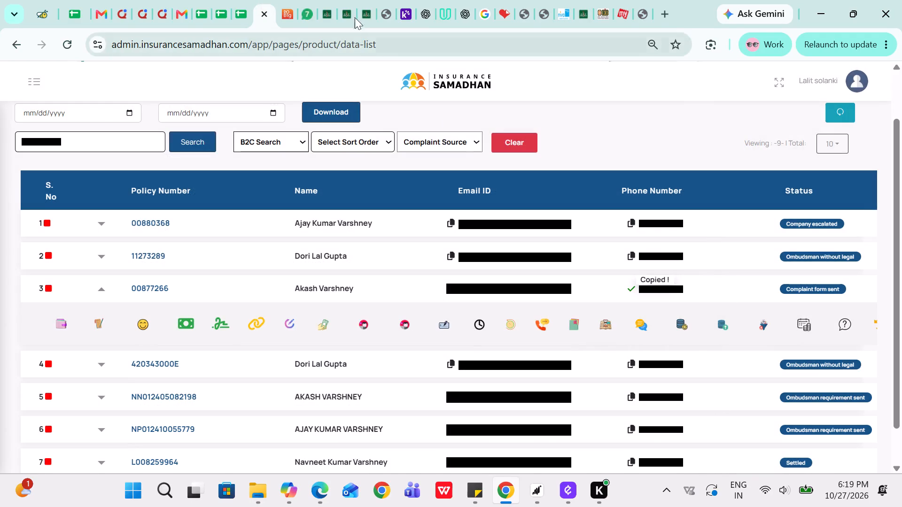
Switch to the Smartflo dialer and replace the destination number with the phone number copied from the third complaint listed.
{"action": "left_click", "coordinate": [271, 0]}
{"action": "left_click", "coordinate": [280, 0]}
{"action": "double_click", "coordinate": [417, 152]}
{"action": "key", "text": "ctrl+v"}
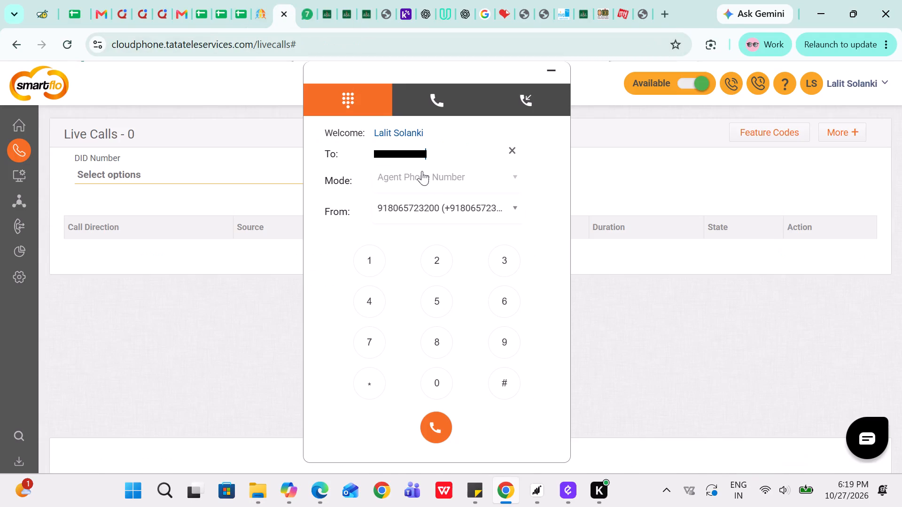
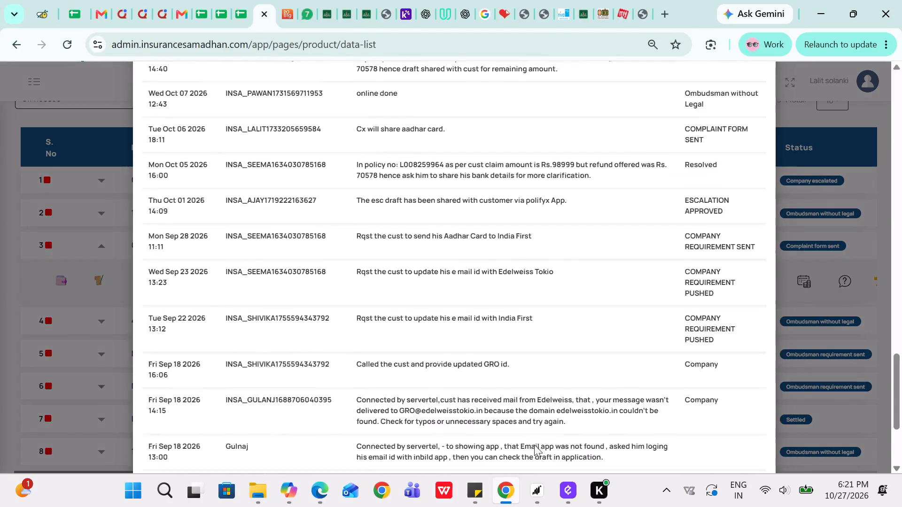
Add the comment "OTP shared with Pawan." to the complaint's communication log and save it.
{"action": "scroll", "coordinate": [528, 422], "scroll_direction": "down", "scroll_amount": 6}
{"action": "left_click", "coordinate": [525, 439]}
{"action": "left_click", "coordinate": [492, 319]}
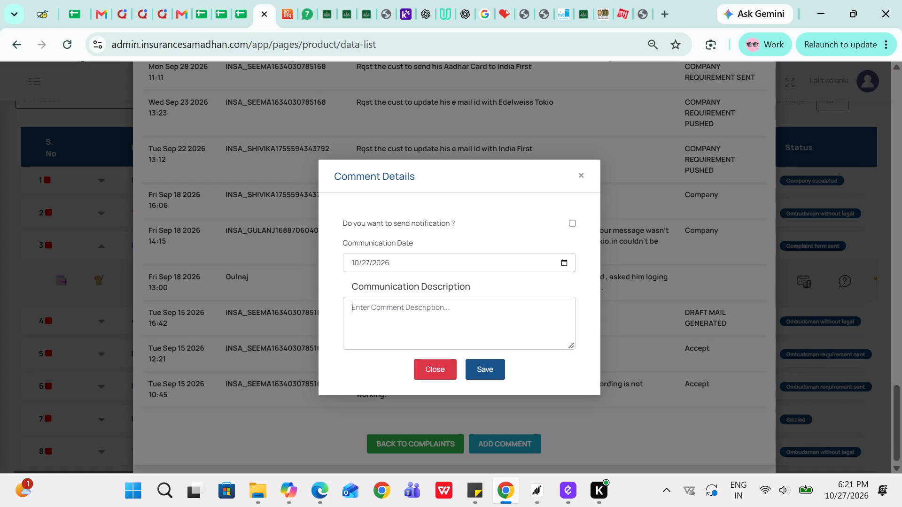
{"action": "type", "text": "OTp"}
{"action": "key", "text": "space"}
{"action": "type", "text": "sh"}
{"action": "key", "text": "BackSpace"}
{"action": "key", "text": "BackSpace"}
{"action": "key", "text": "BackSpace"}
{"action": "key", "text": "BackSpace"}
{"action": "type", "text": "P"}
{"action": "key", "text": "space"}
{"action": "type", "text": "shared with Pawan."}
{"action": "left_click", "coordinate": [484, 369]}
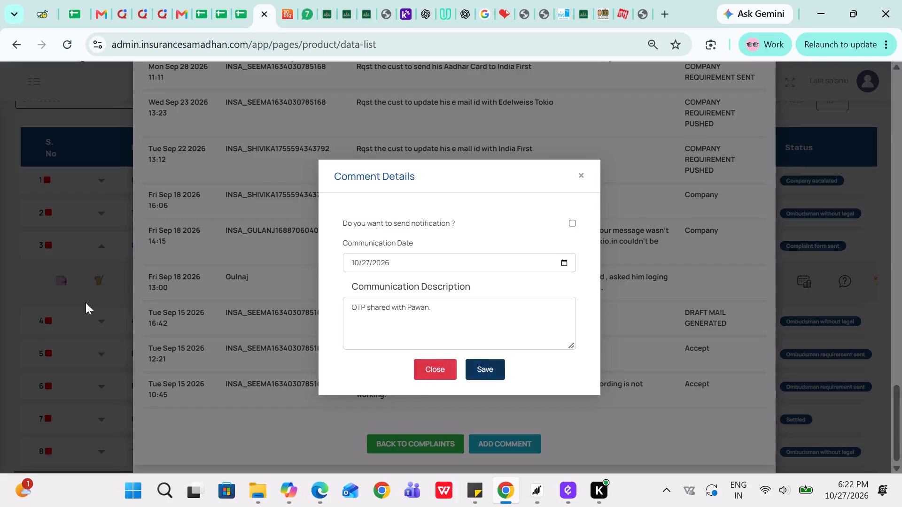
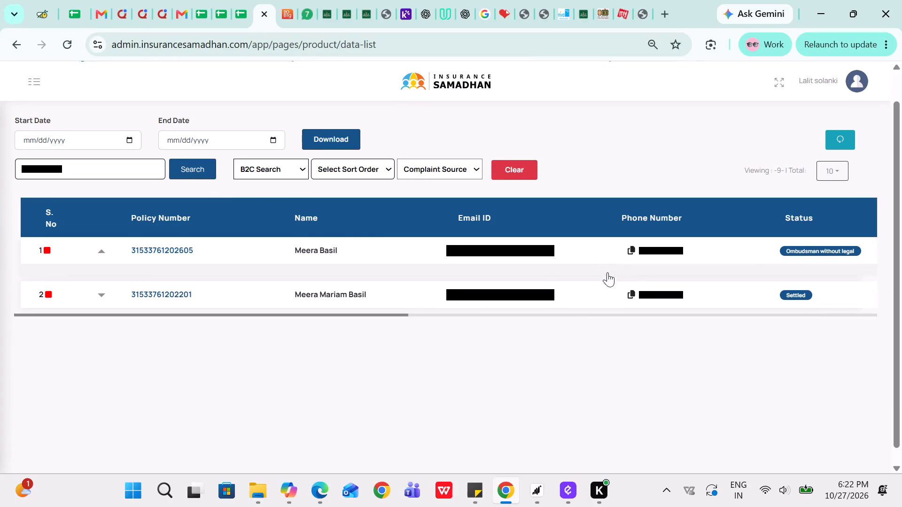
Read the communication log of the complaint with status Ombudsman without legal, then close the log.
{"action": "left_click", "coordinate": [643, 286]}
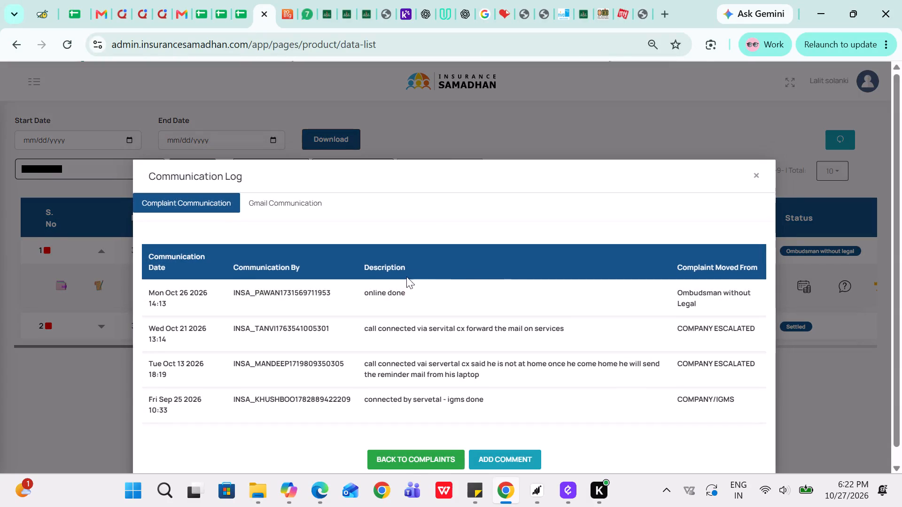
{"action": "left_click", "coordinate": [459, 132]}
Call the Ombudsman without legal complainant in Smartflo using the phone number copied from the complaint row, and return to the complaint list.
{"action": "left_click", "coordinate": [632, 249]}
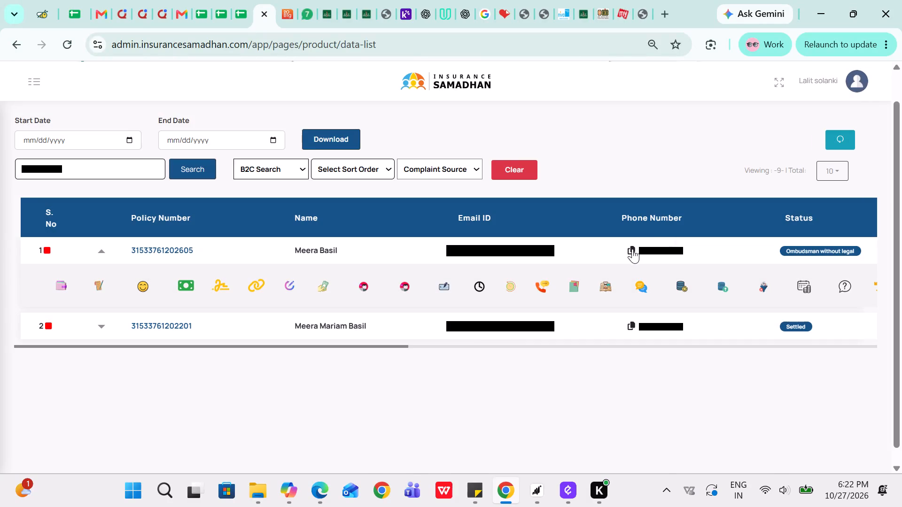
{"action": "left_click", "coordinate": [290, 0]}
{"action": "double_click", "coordinate": [404, 160]}
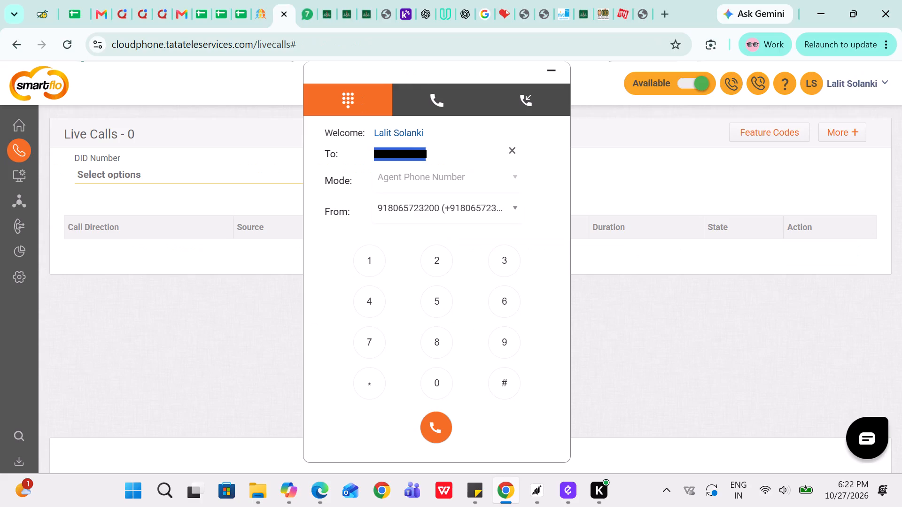
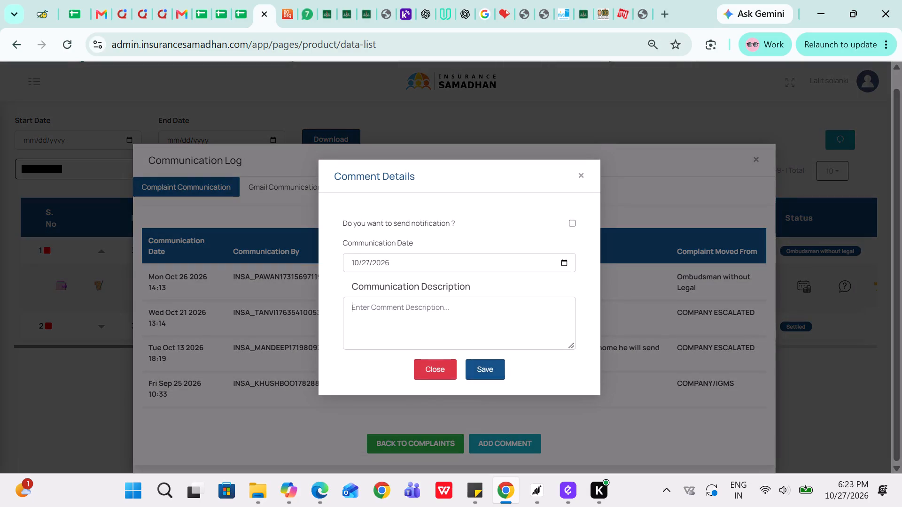
Save a comment with the description "NR" in the complaint's communication log.
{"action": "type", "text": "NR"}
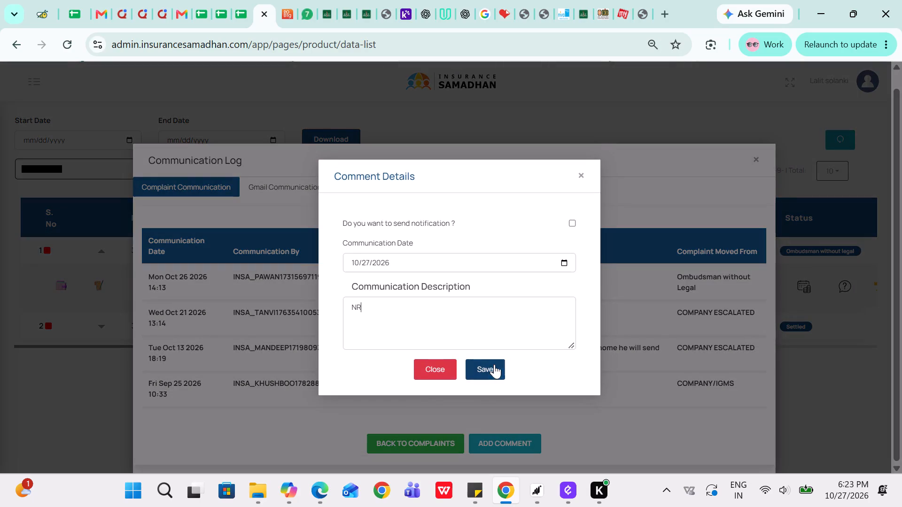
{"action": "left_click", "coordinate": [494, 364]}
Switch to the Smartflo Live Calls page with the call dialer.
{"action": "left_click", "coordinate": [290, 0]}
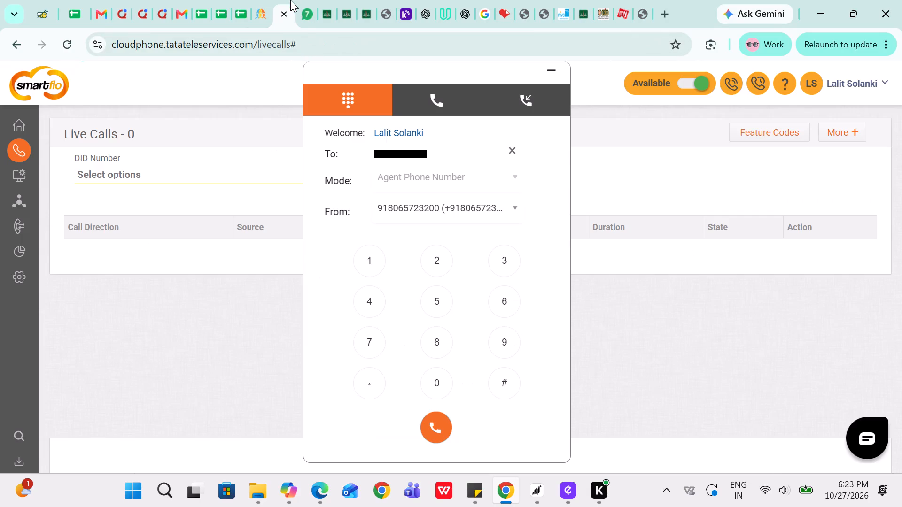
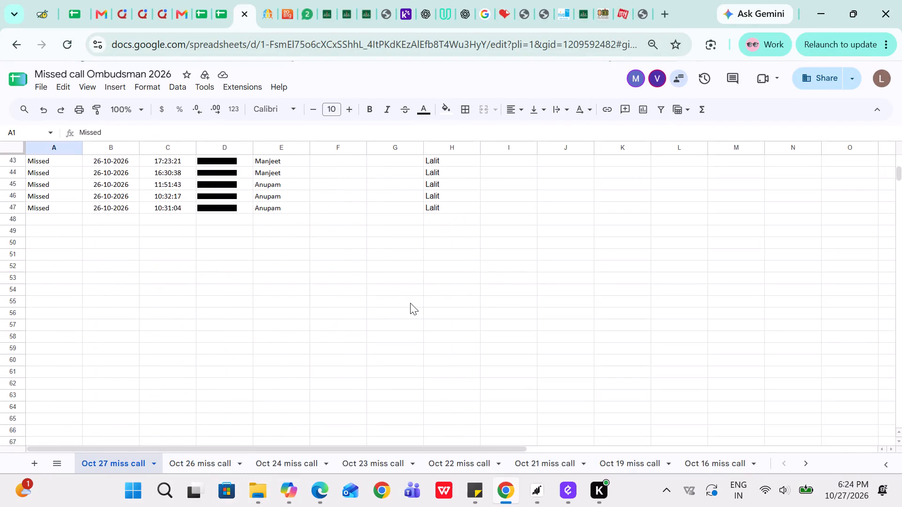
Select the Lalit assignee cells H25:H47 in the Oct 27 miss call sheet to check how many calls are assigned.
{"action": "scroll", "coordinate": [410, 303], "scroll_direction": "up", "scroll_amount": 5}
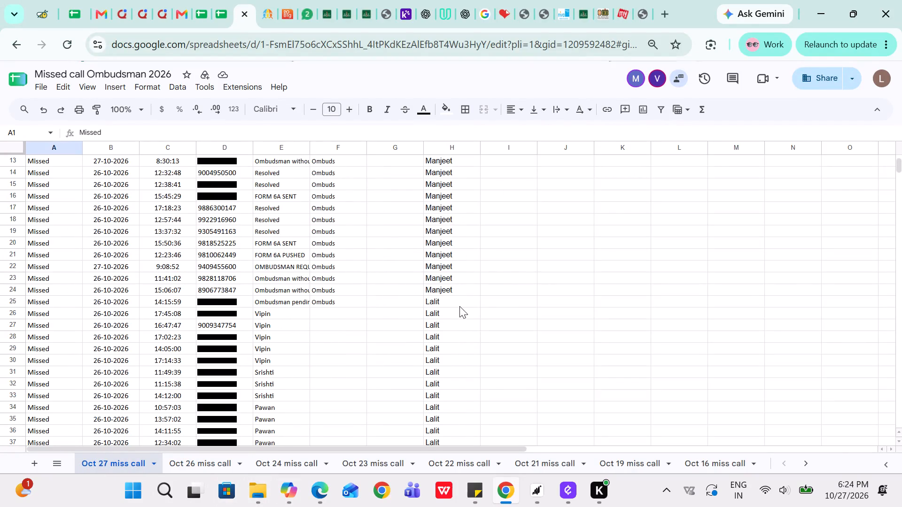
{"action": "left_click_drag", "start_coordinate": [459, 306], "coordinate": [457, 339]}
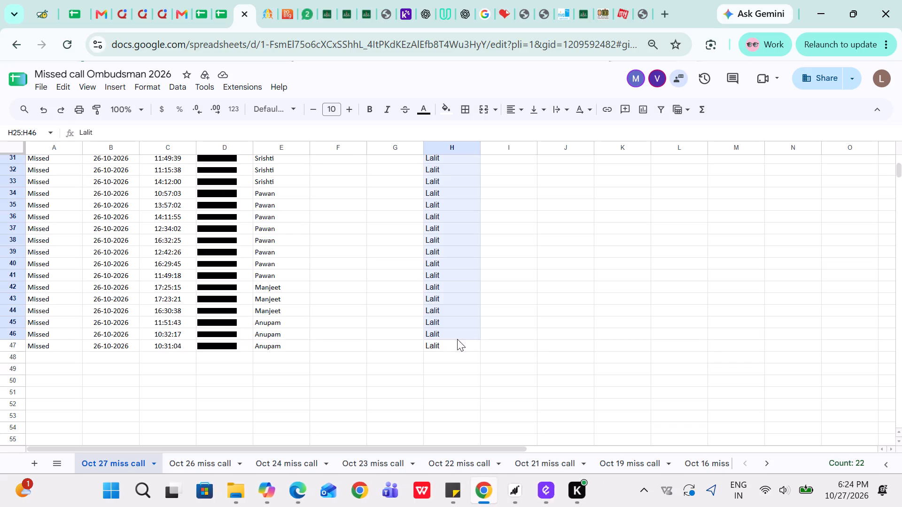
{"action": "left_click_drag", "start_coordinate": [457, 339], "coordinate": [457, 347]}
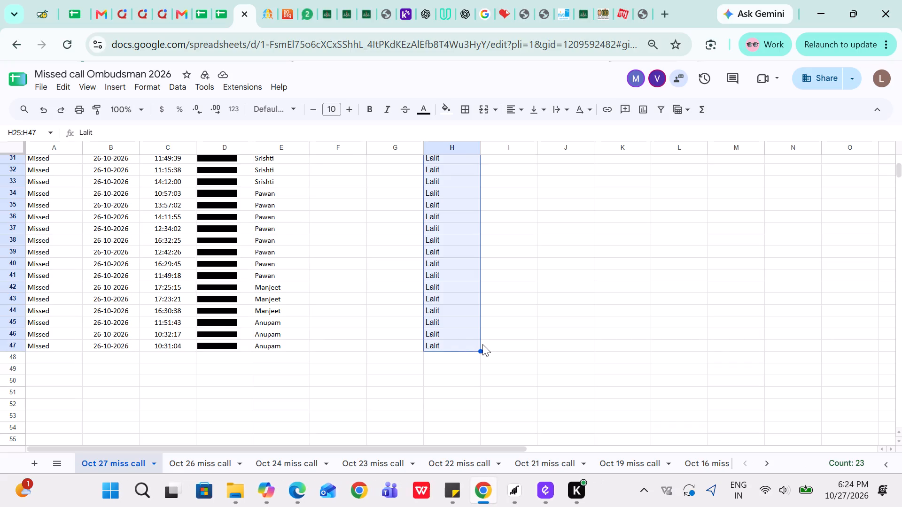
Copy the missed caller's phone number from row 25 of the Oct 27 miss call sheet and search the complaint records for it.
{"action": "scroll", "coordinate": [482, 344], "scroll_direction": "up", "scroll_amount": 4}
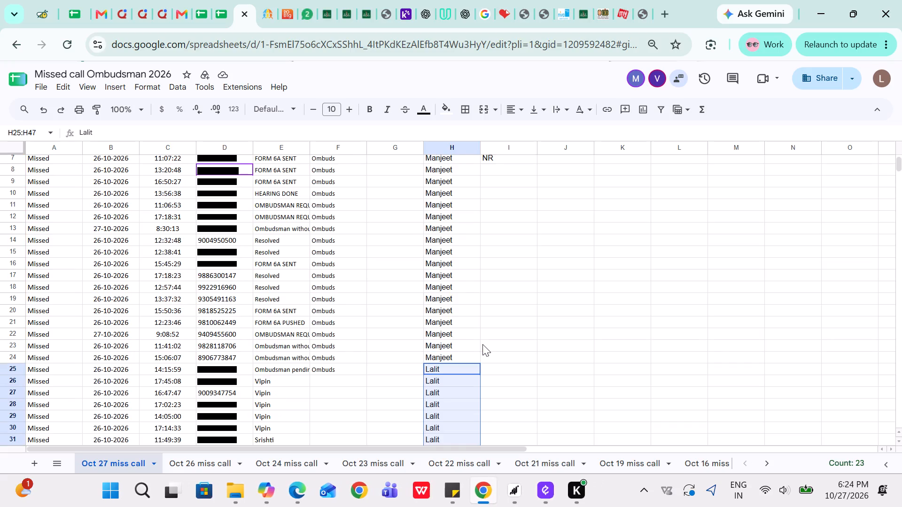
{"action": "left_click", "coordinate": [226, 369]}
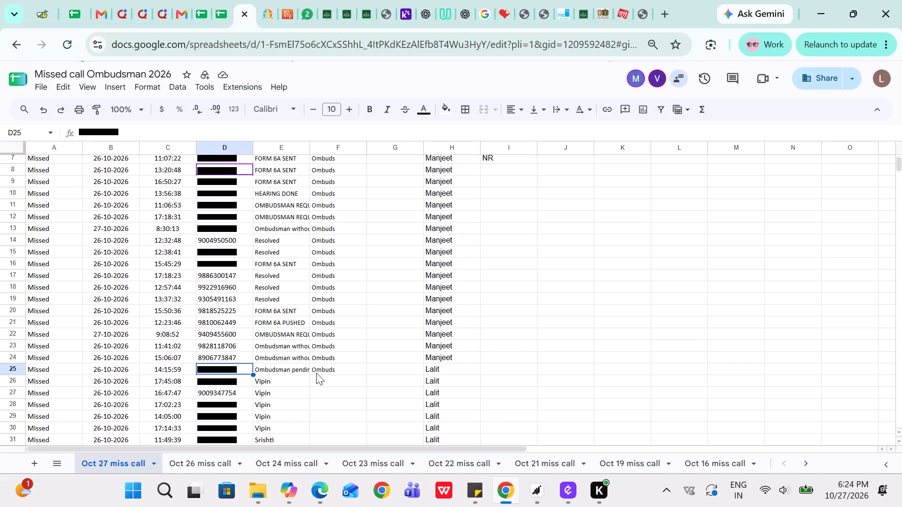
{"action": "key", "text": "ctrl+c"}
{"action": "left_click", "coordinate": [271, 0]}
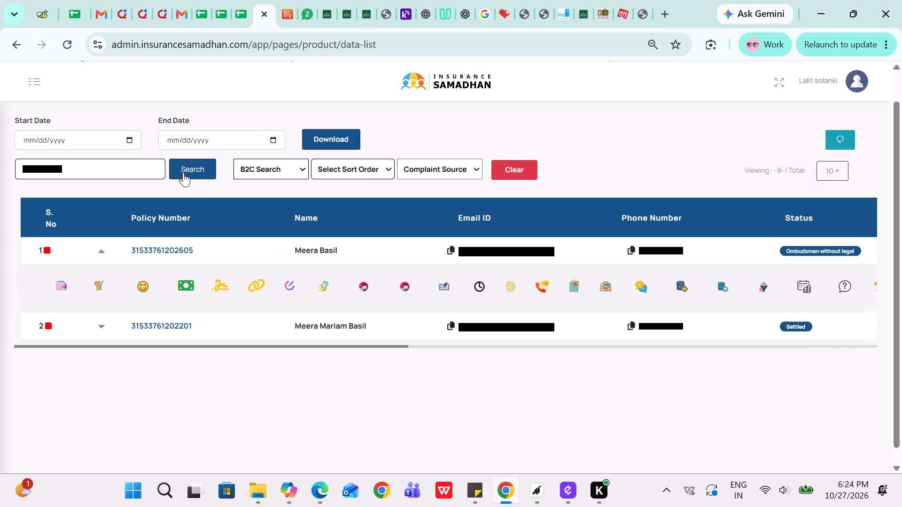
{"action": "left_click_drag", "start_coordinate": [94, 169], "coordinate": [0, 173]}
{"action": "key", "text": "ctrl+v"}
{"action": "left_click", "coordinate": [211, 172]}
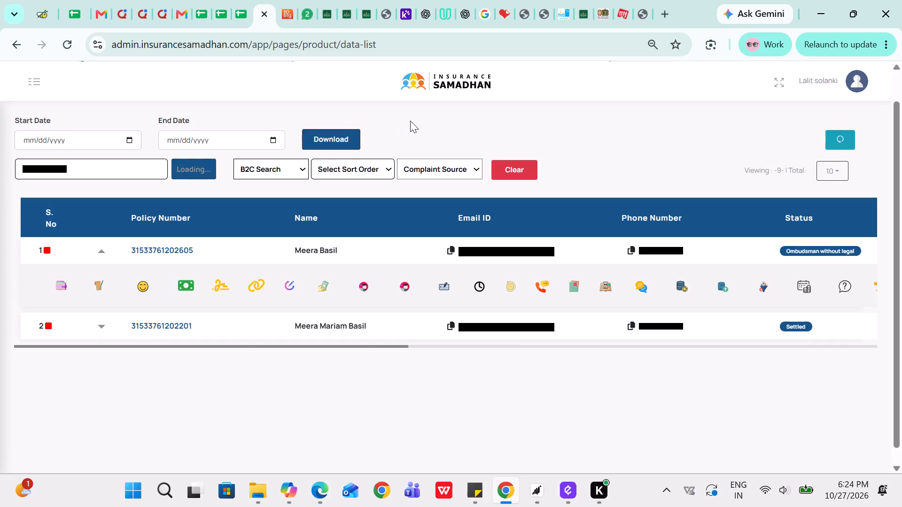
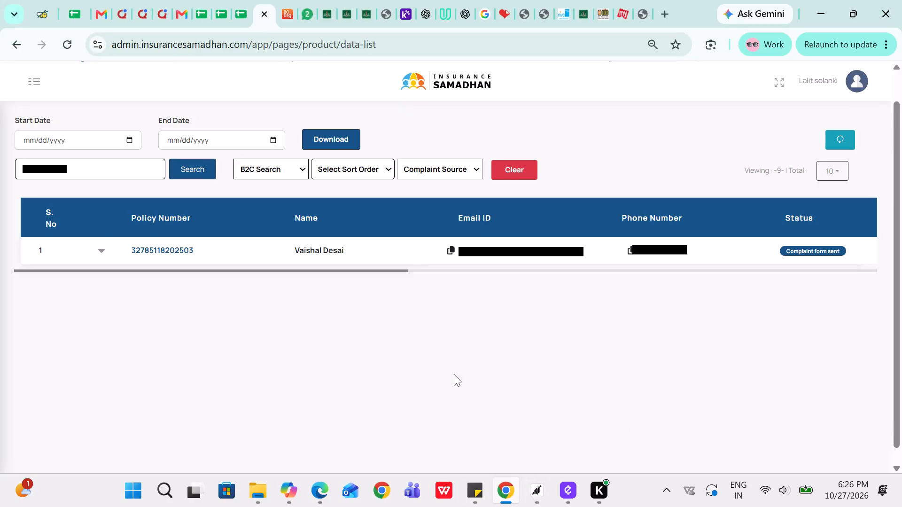
Open the communication log of the complaint found for the missed caller and review its complaint communication entries.
{"action": "left_click", "coordinate": [468, 335]}
{"action": "left_click", "coordinate": [609, 251]}
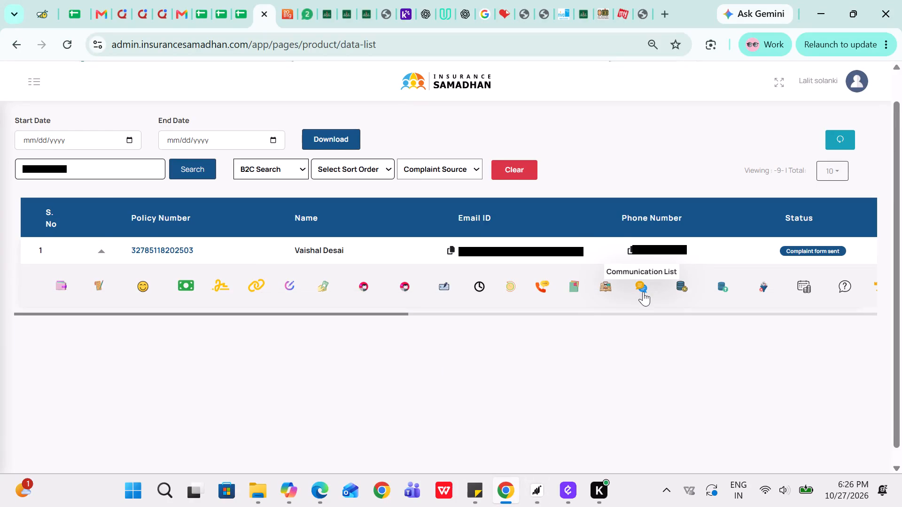
{"action": "left_click", "coordinate": [645, 285]}
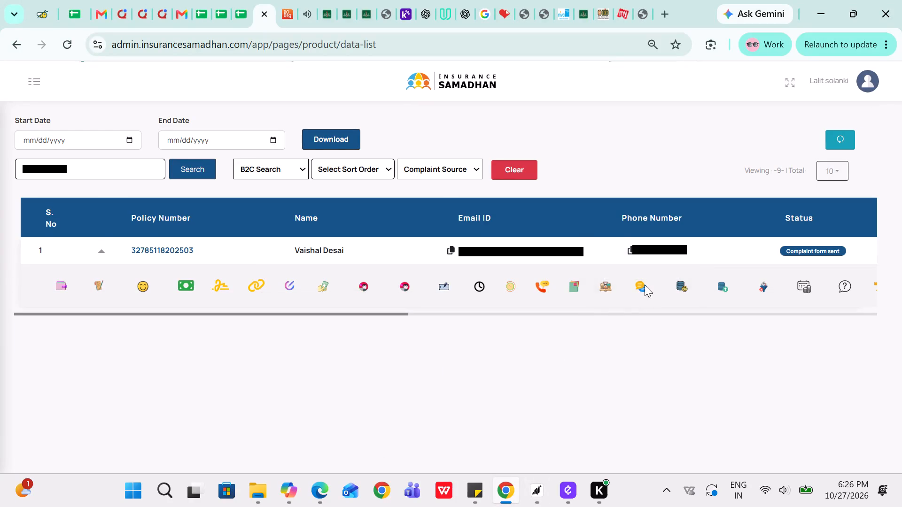
{"action": "left_click", "coordinate": [450, 131]}
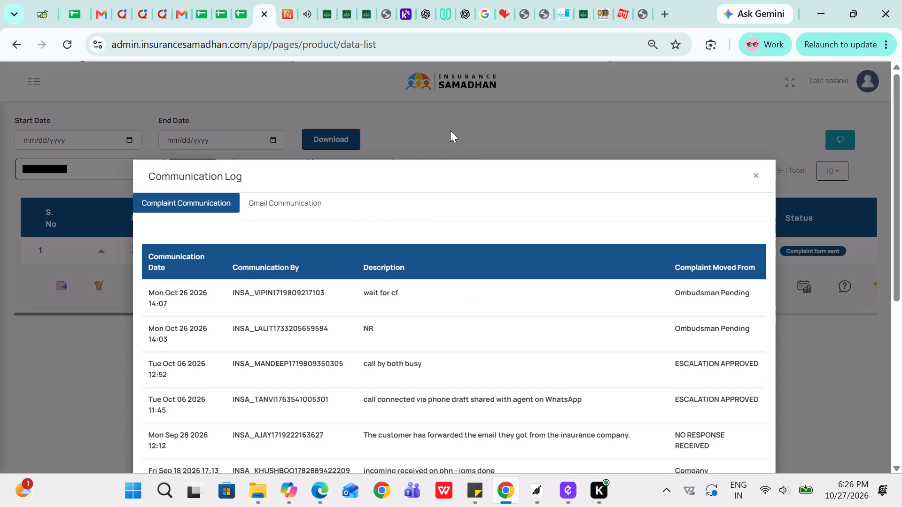
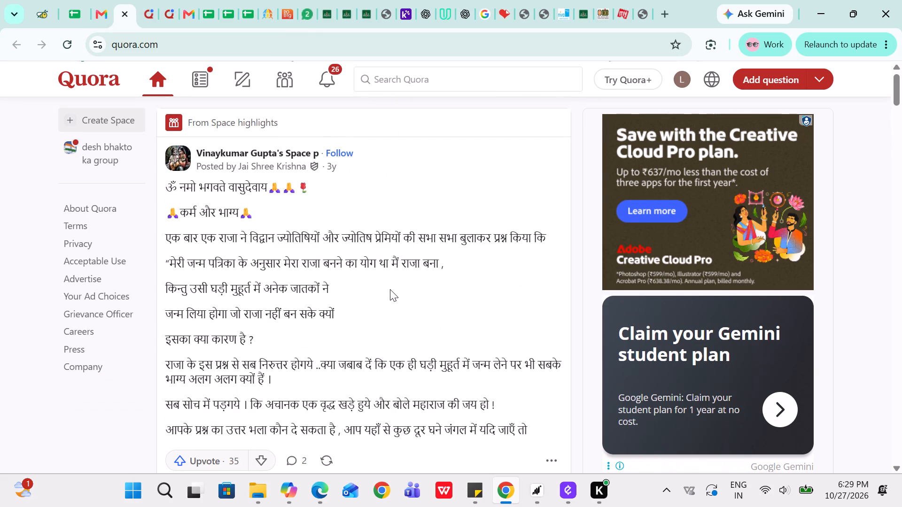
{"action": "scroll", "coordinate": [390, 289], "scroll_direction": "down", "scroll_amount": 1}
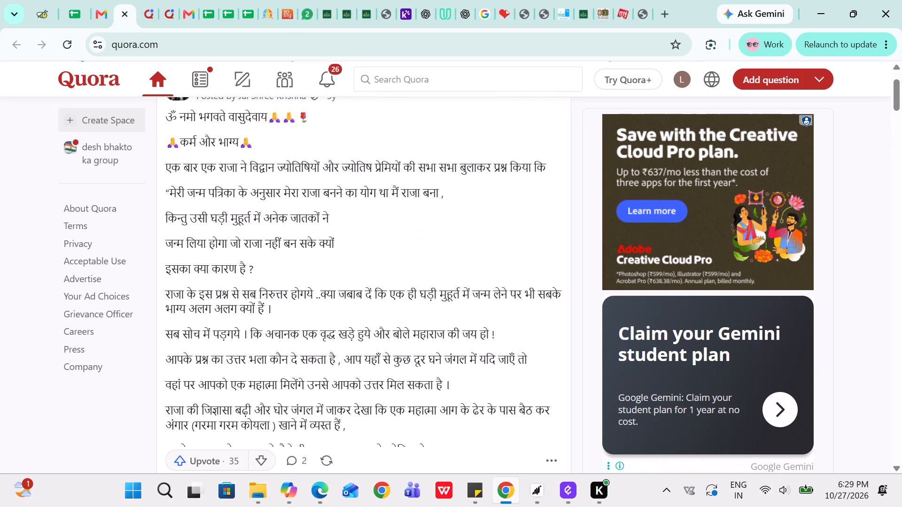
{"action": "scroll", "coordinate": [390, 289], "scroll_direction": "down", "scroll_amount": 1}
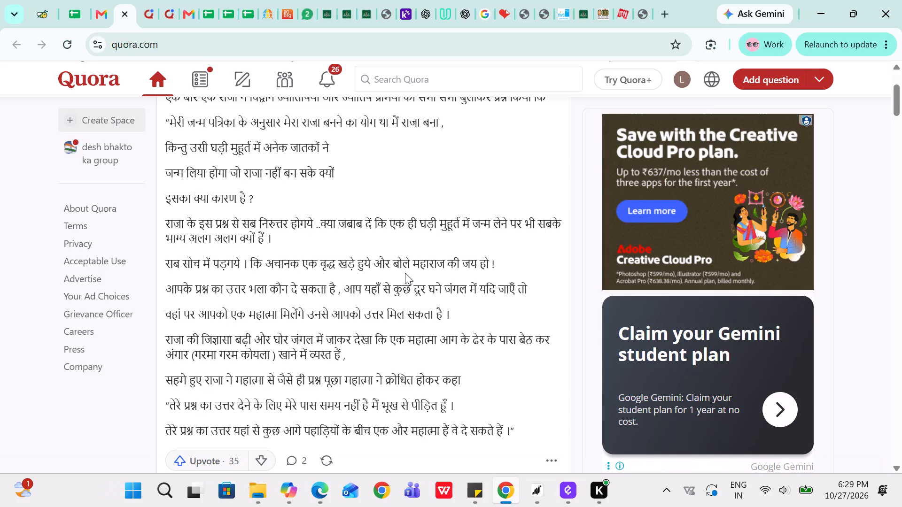
Switch from Quora to the Insurance Samadhan complaint data list to check the searched caller's record.
{"action": "left_click", "coordinate": [262, 0]}
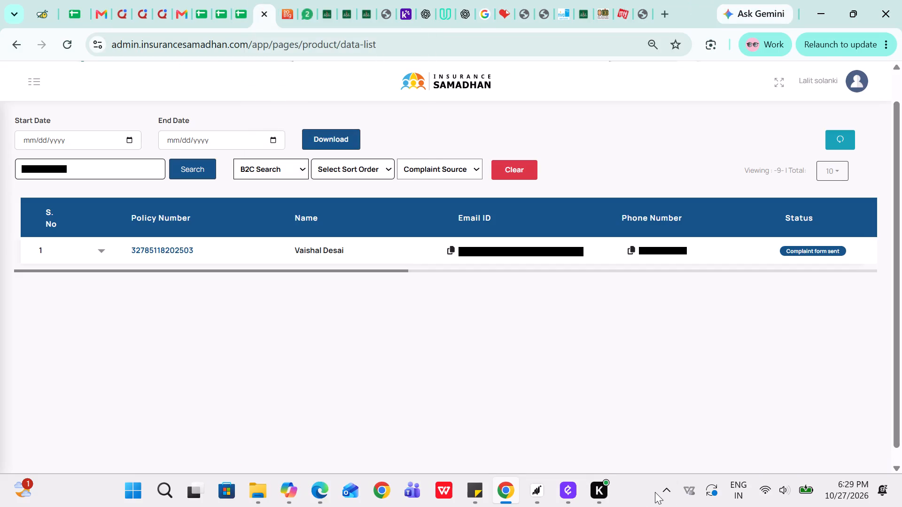
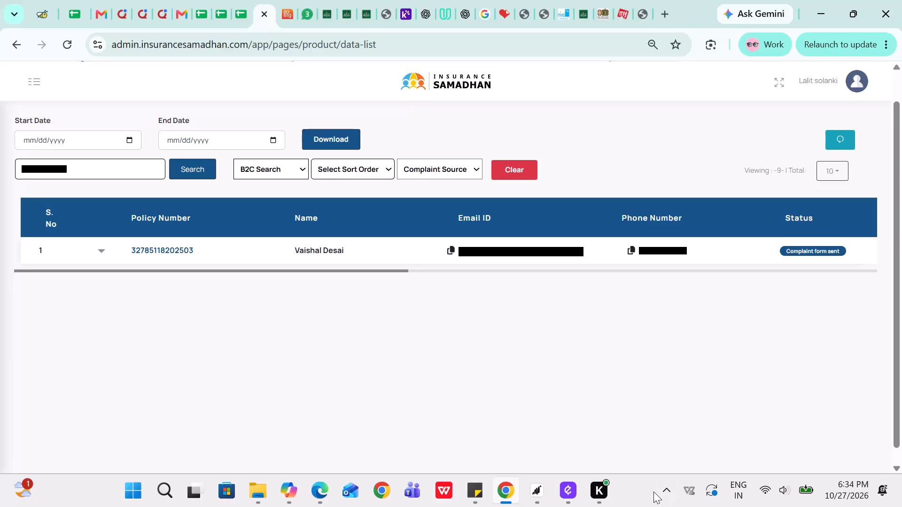
Switch to the Smartflo live calls page and sign out of the account, skipping the feedback request.
{"action": "left_click", "coordinate": [319, 0]}
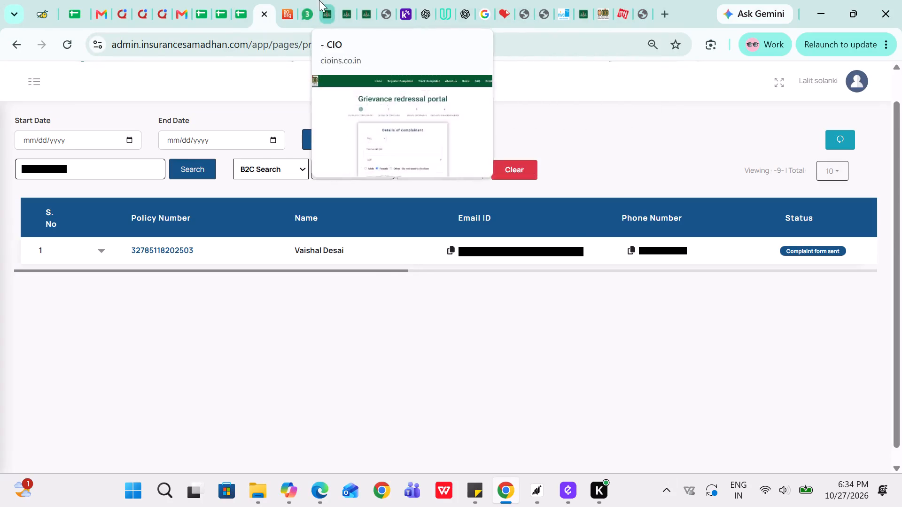
{"action": "left_click", "coordinate": [284, 0]}
{"action": "left_click", "coordinate": [878, 77]}
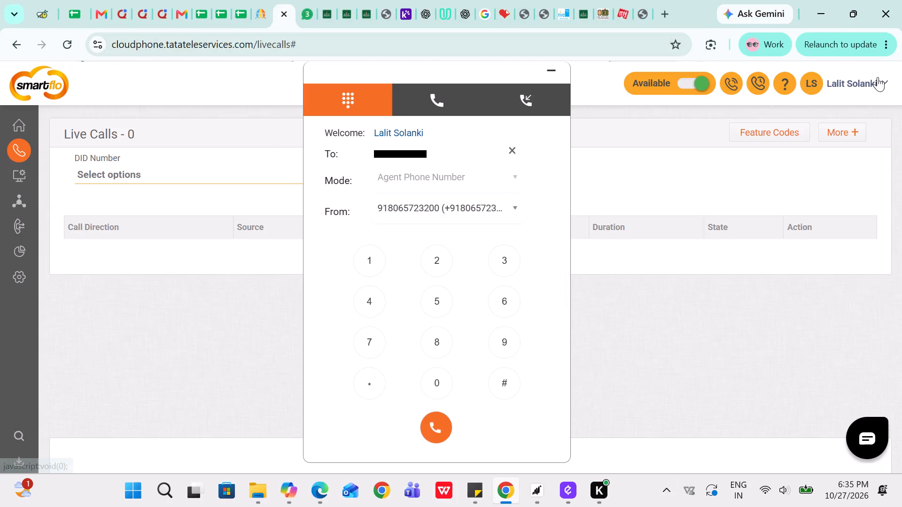
{"action": "left_click", "coordinate": [754, 329]}
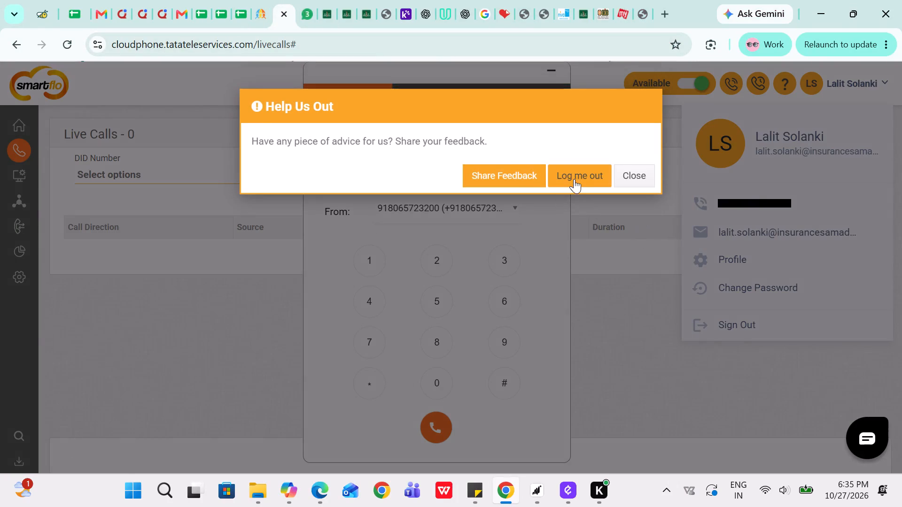
{"action": "left_click", "coordinate": [574, 179]}
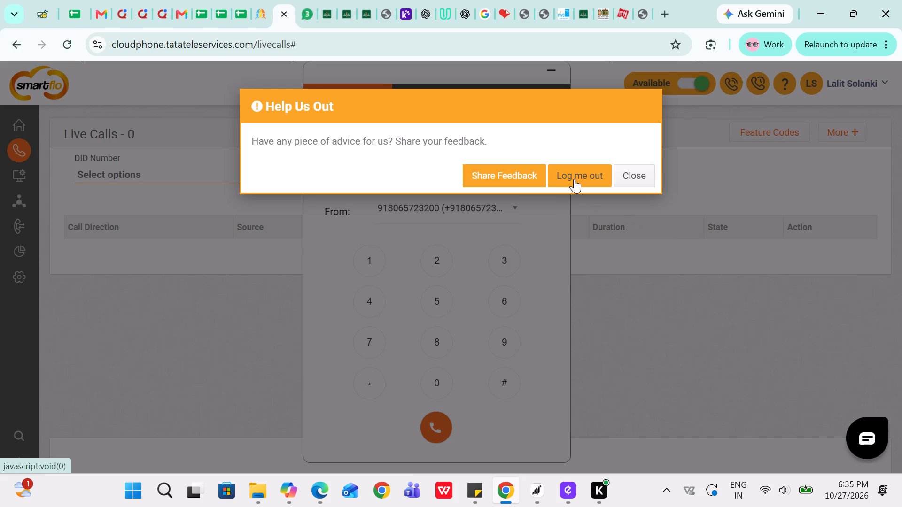